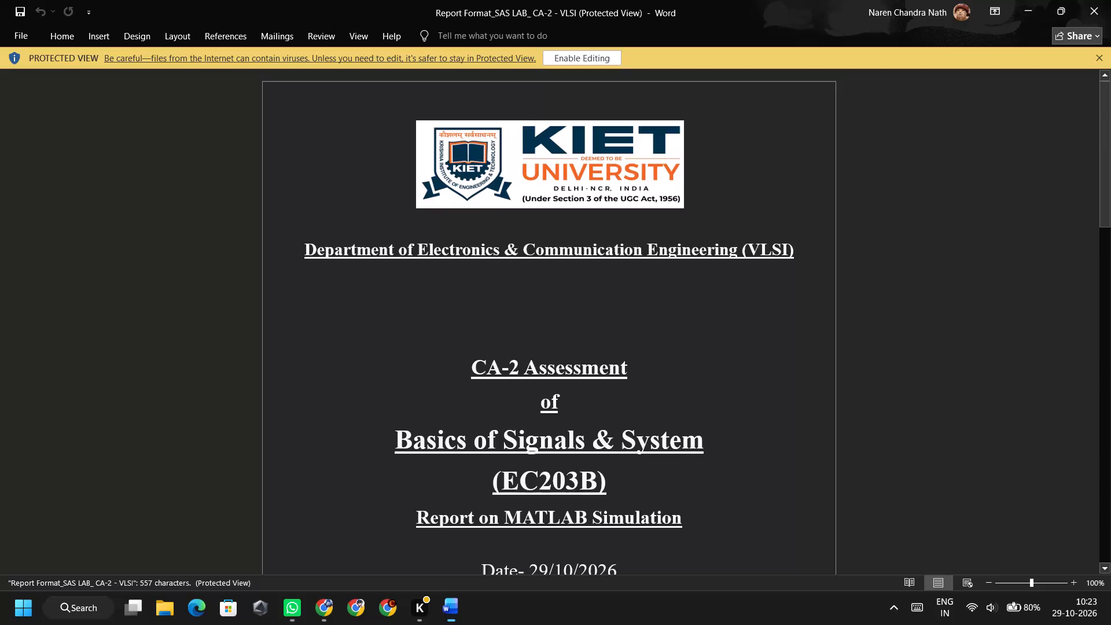
Enable editing for the protected report document so the cover page's student details can be filled in.
scroll(497, 252, "down", 4)
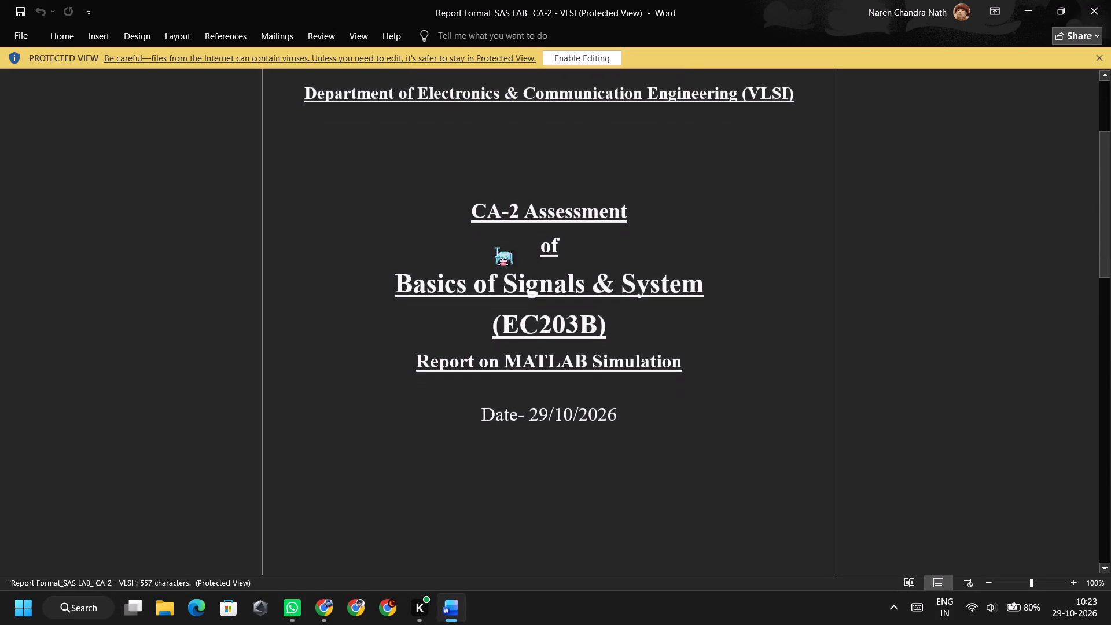
scroll(497, 252, "down", 2)
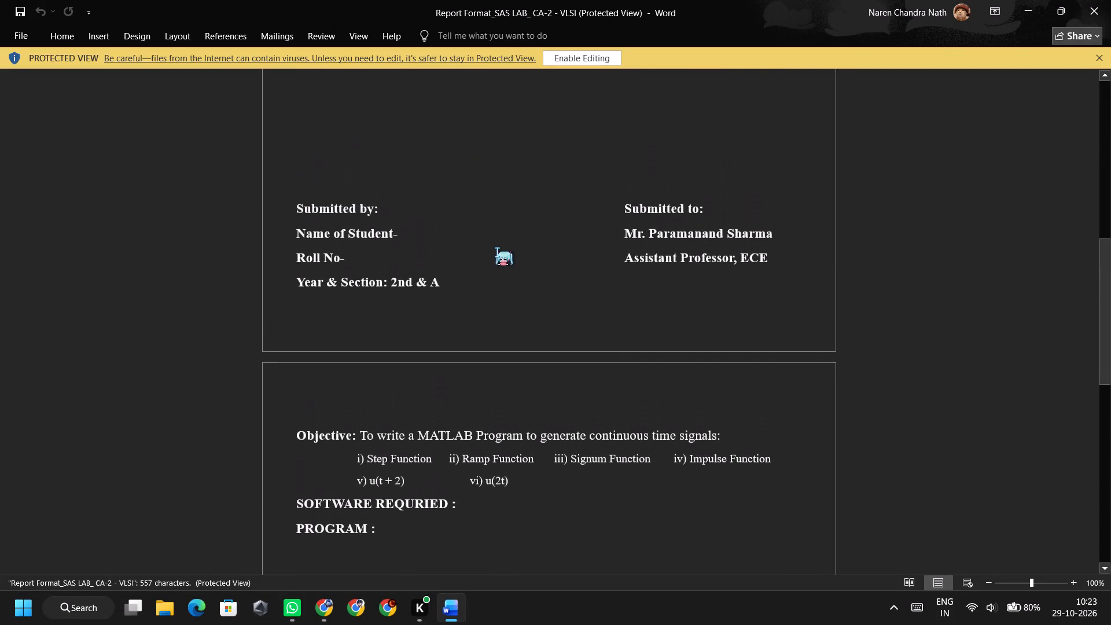
left_click(415, 204)
left_click(418, 234)
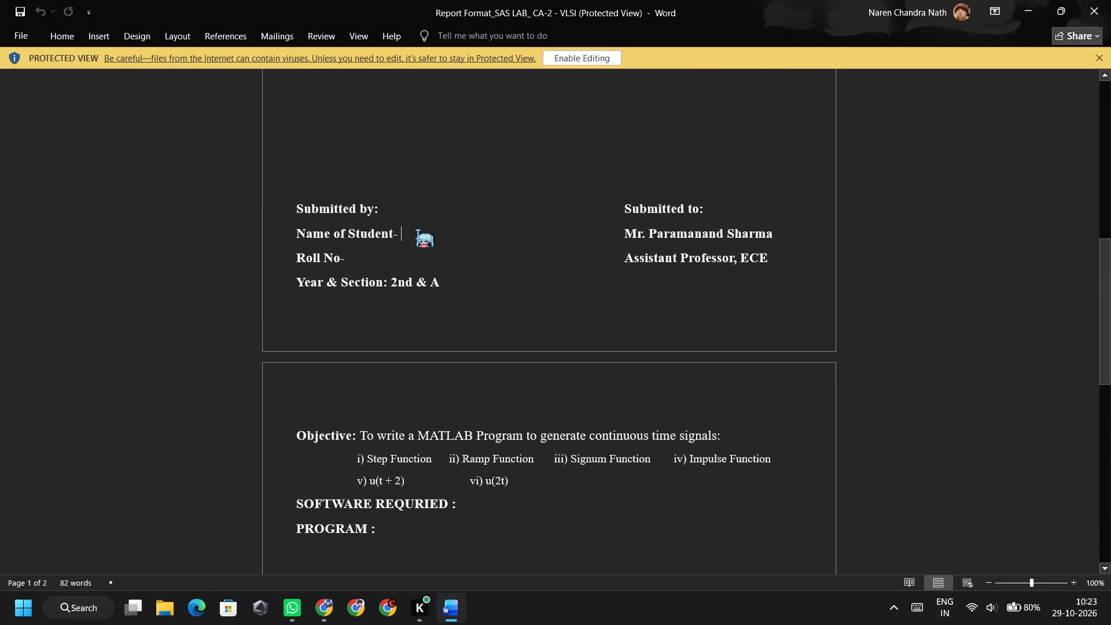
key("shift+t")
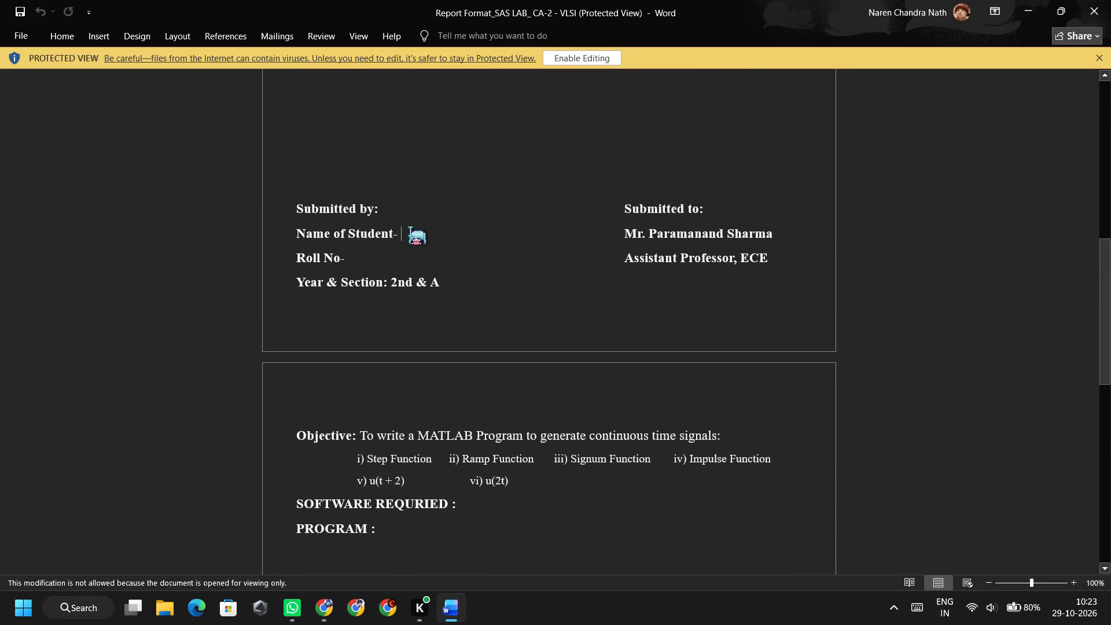
left_click(571, 57)
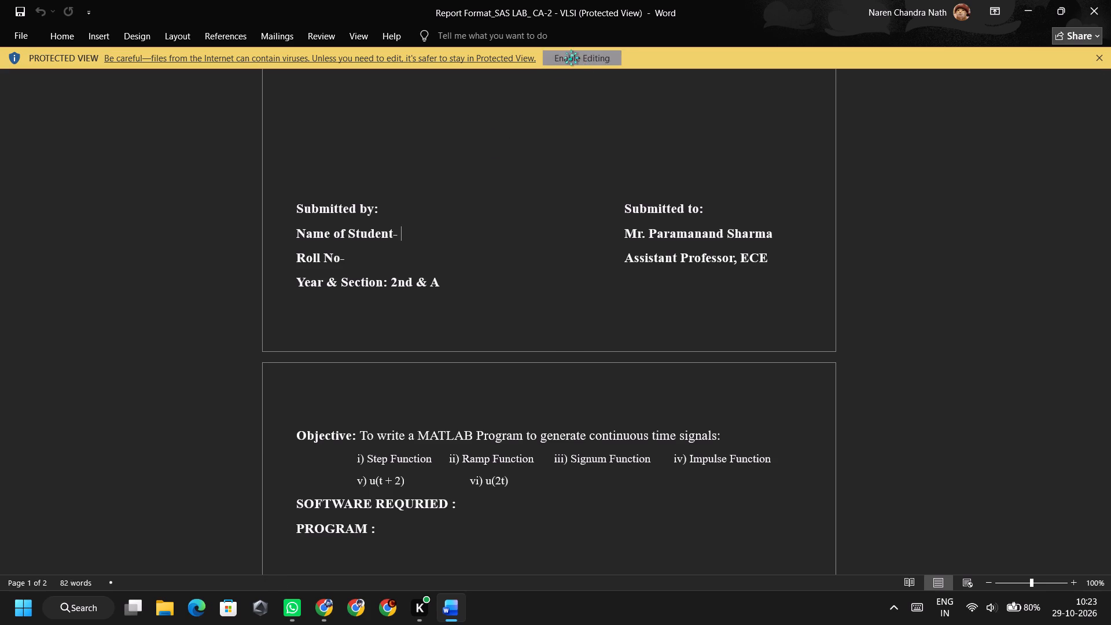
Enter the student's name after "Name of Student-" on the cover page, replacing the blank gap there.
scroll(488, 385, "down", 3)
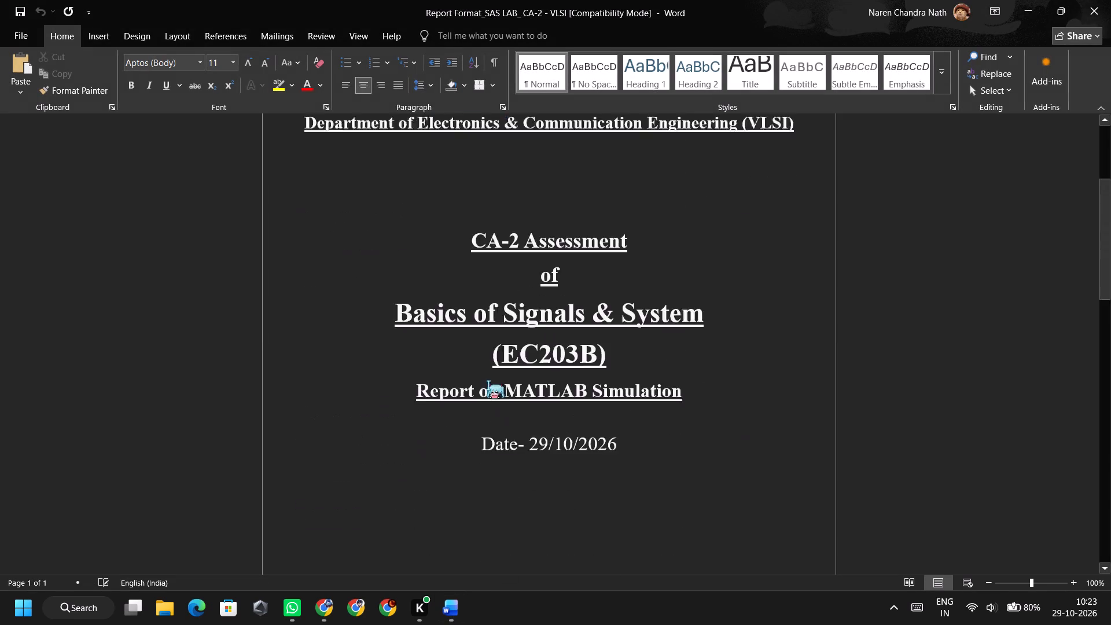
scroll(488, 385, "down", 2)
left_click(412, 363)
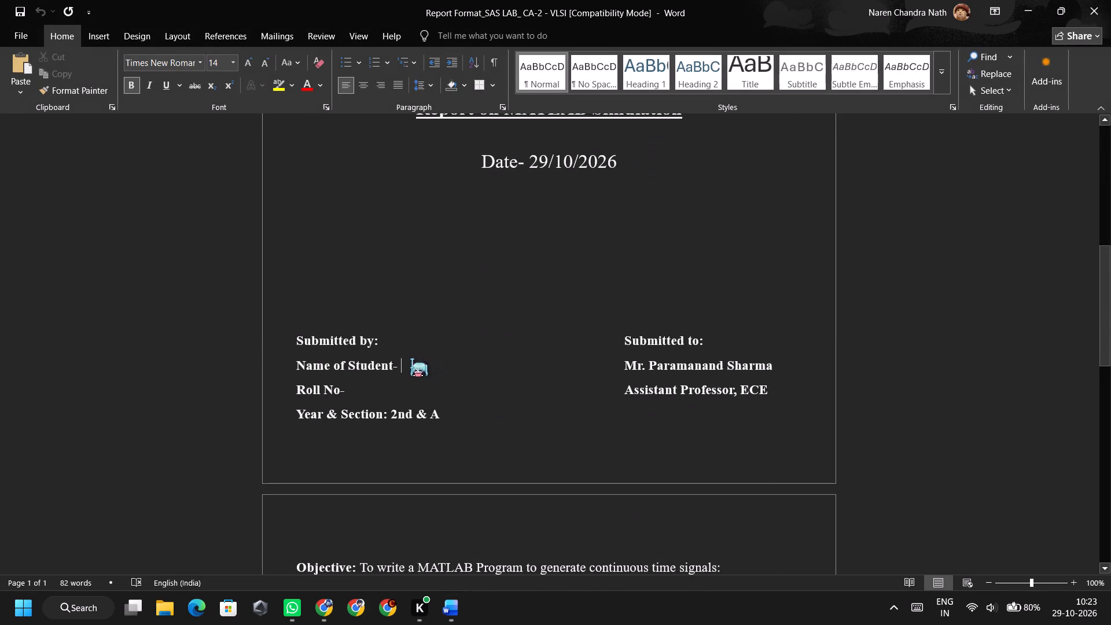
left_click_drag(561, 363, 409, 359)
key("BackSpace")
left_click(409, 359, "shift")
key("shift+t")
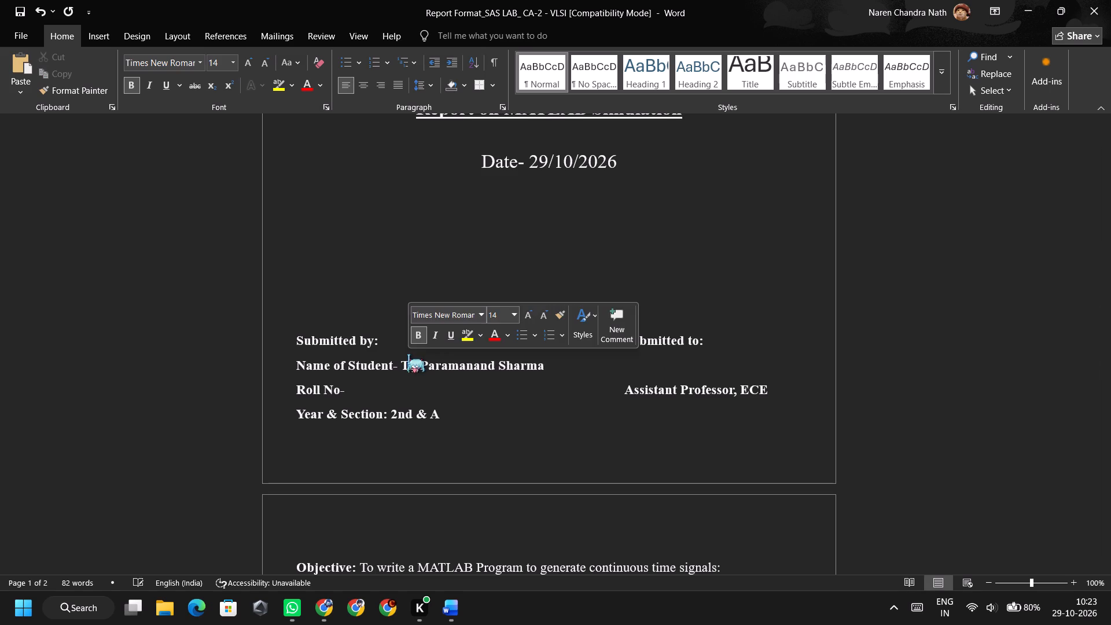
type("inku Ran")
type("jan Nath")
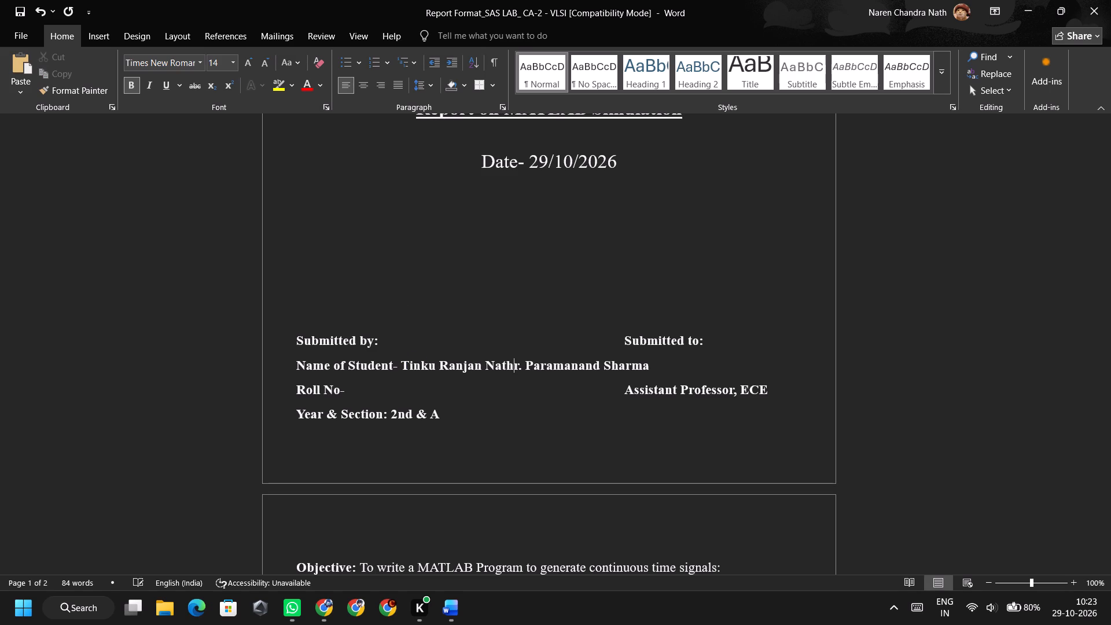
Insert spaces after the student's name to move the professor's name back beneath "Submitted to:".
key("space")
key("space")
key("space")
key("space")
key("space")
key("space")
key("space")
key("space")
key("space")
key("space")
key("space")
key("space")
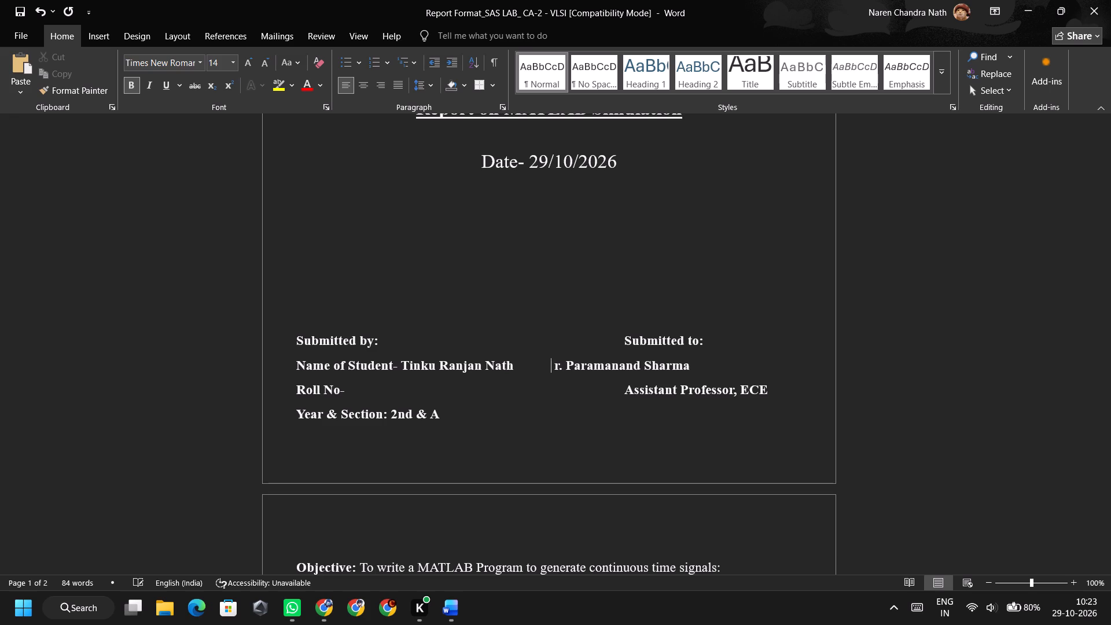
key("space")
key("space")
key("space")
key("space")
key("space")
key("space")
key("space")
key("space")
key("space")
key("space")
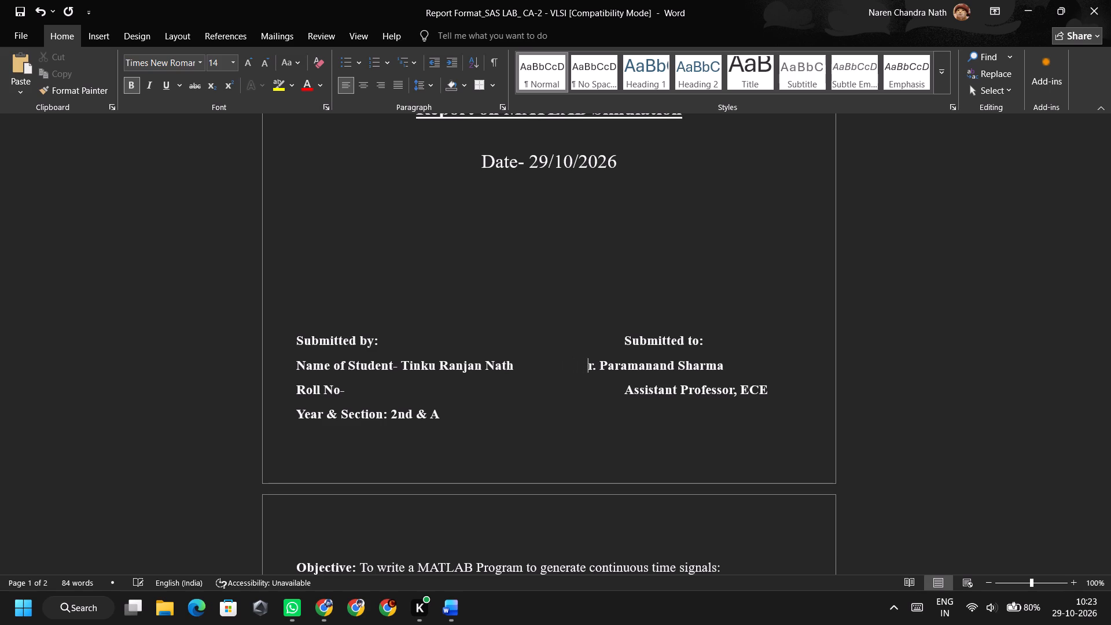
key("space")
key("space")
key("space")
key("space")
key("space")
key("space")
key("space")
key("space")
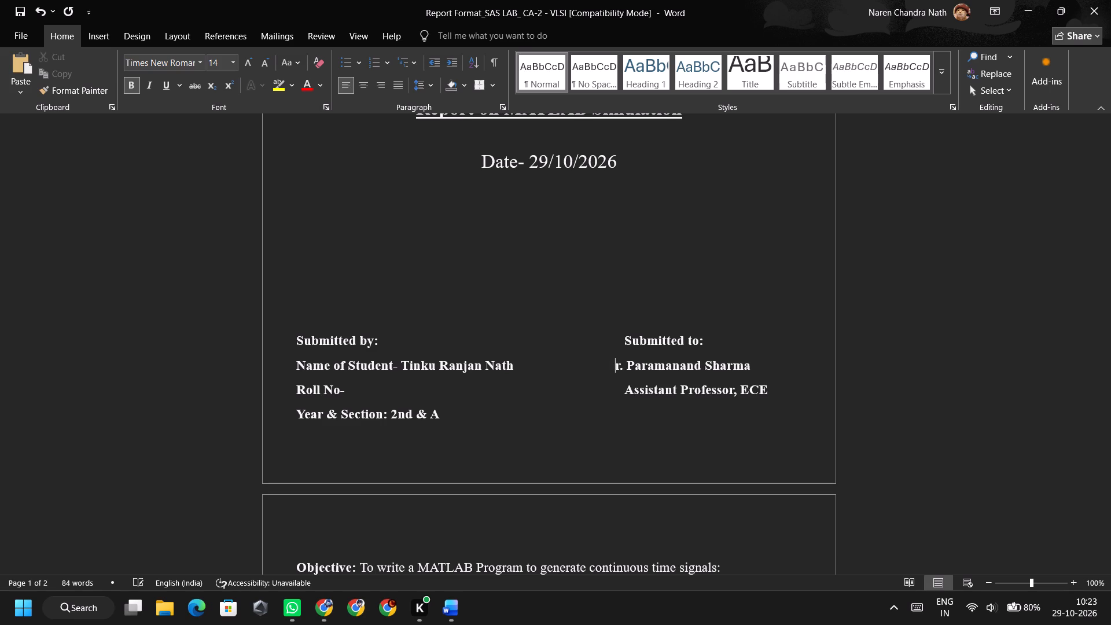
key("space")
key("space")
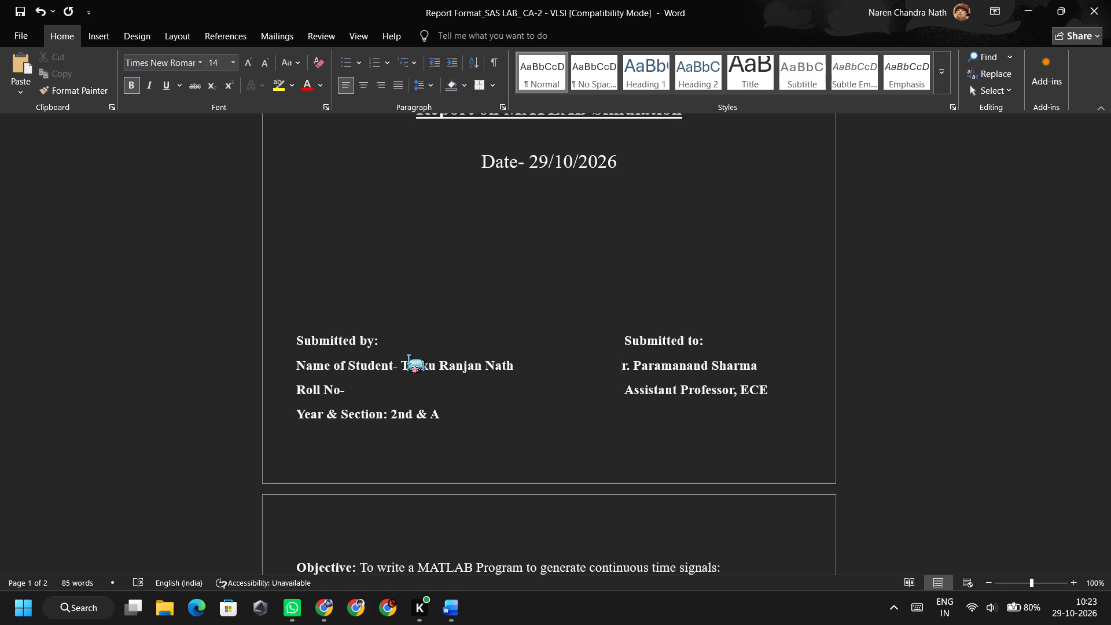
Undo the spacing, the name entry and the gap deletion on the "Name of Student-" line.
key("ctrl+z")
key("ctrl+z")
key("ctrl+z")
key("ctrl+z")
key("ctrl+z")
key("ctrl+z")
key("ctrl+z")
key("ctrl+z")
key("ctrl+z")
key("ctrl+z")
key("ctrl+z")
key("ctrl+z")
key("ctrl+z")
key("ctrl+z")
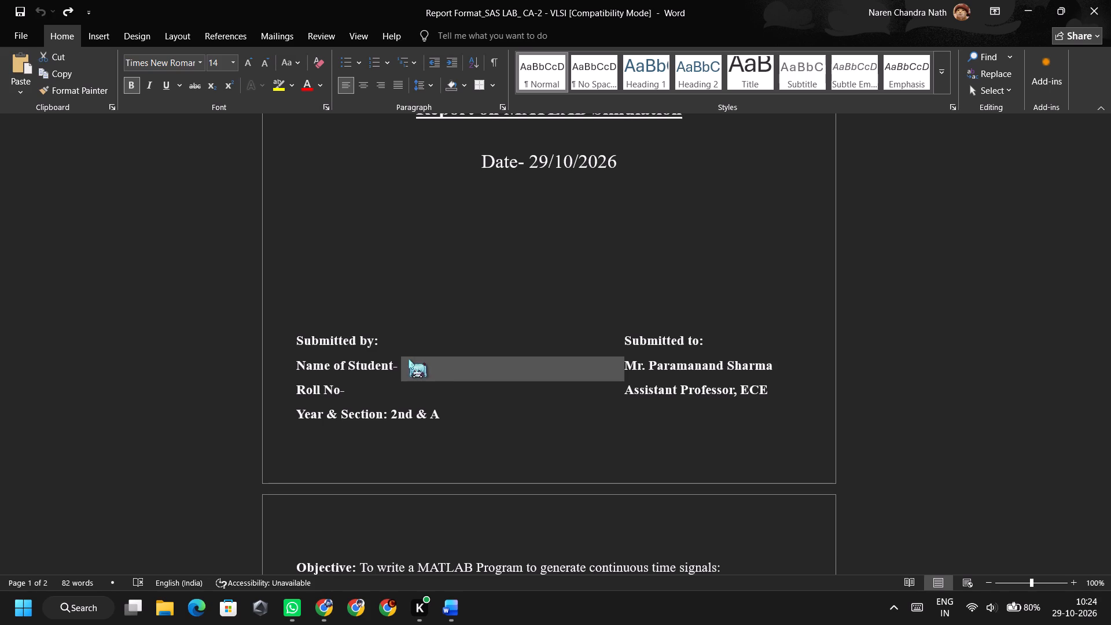
Replace the blank gap after "Name of Student-" with the student's full name, keeping the professor's name intact.
double_click(423, 362)
double_click(423, 362)
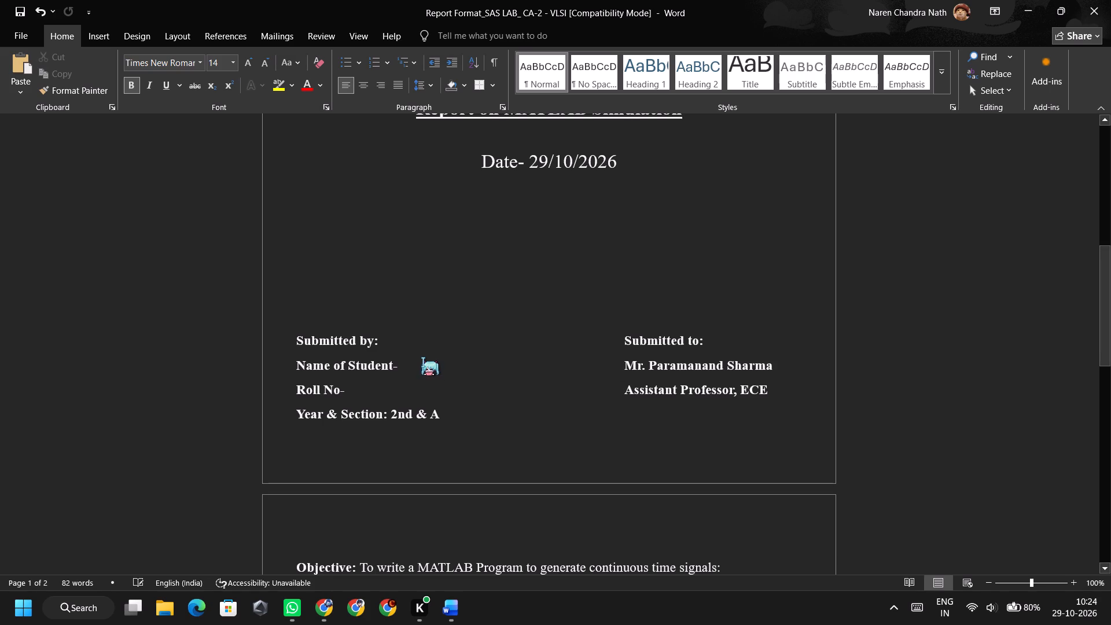
left_click_drag(400, 363, 548, 367)
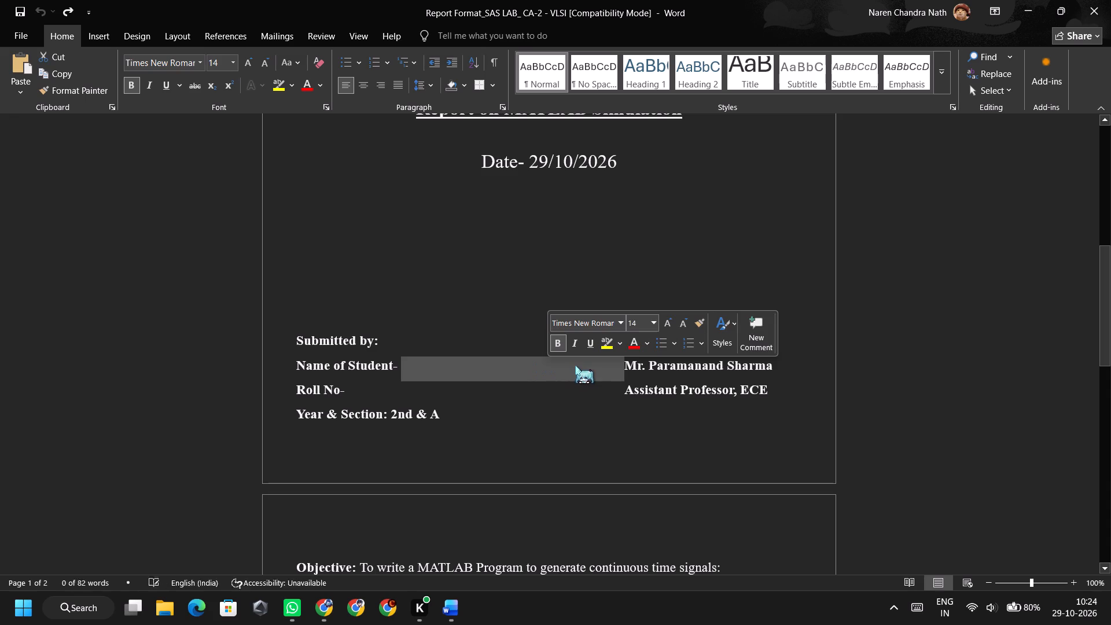
key("BackSpace")
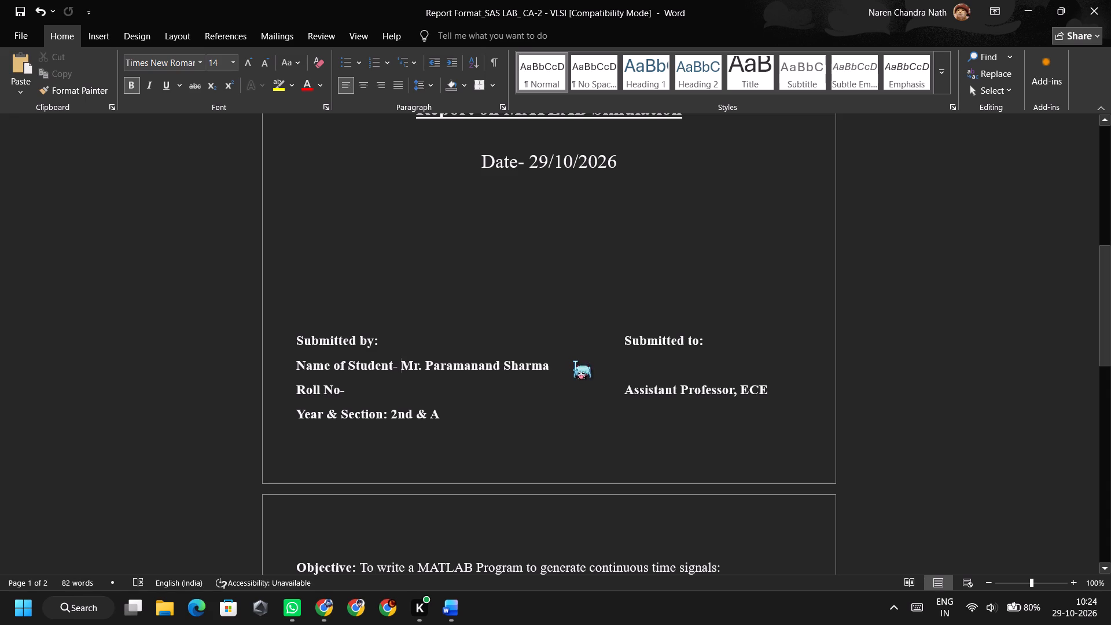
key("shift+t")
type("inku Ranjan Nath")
Add spaces after the student's name to realign the professor's name beneath "Submitted to:".
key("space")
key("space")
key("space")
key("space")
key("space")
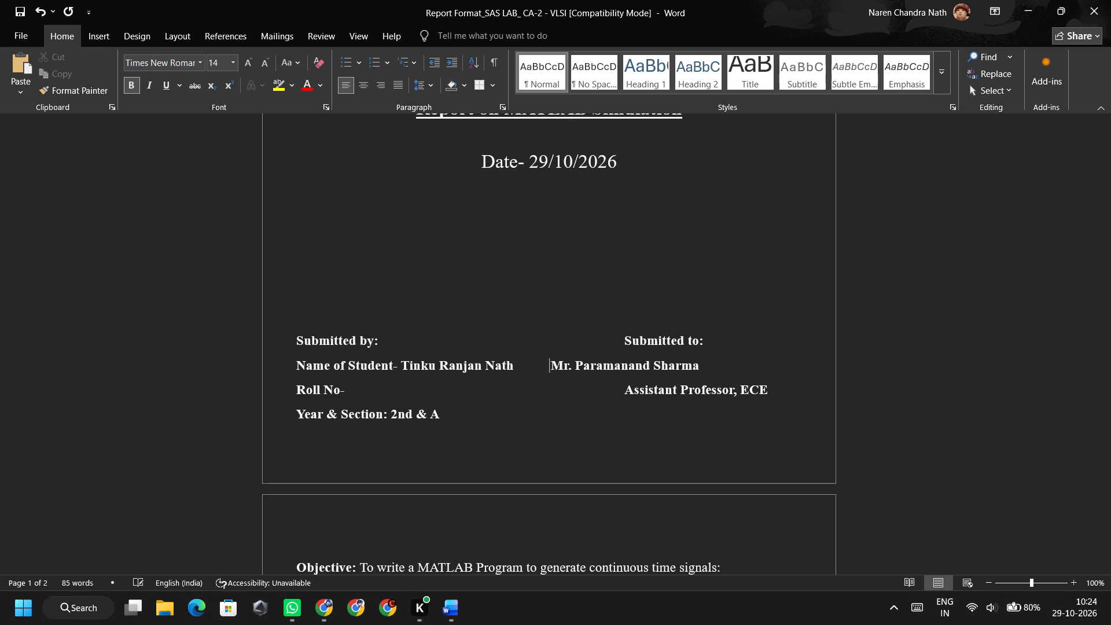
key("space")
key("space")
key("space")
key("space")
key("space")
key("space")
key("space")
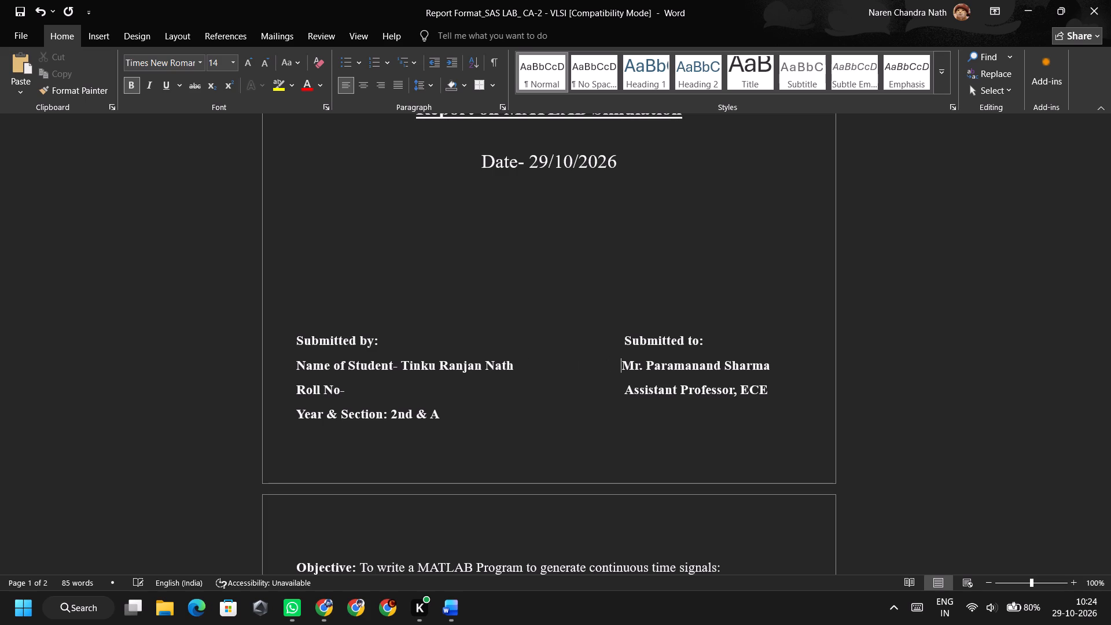
Replace the blank gap after "Roll No-" with the student's roll number.
left_click_drag(352, 387, 490, 386)
key("BackSpace")
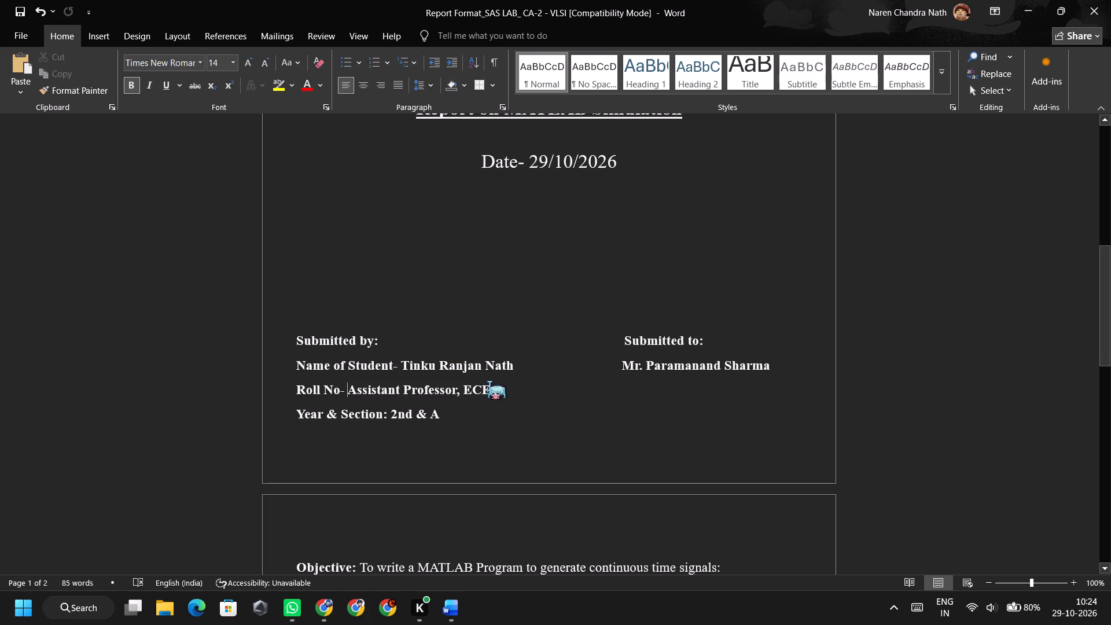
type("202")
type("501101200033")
Add spaces after the roll number to realign "Assistant Professor, ECE" beneath the professor's name.
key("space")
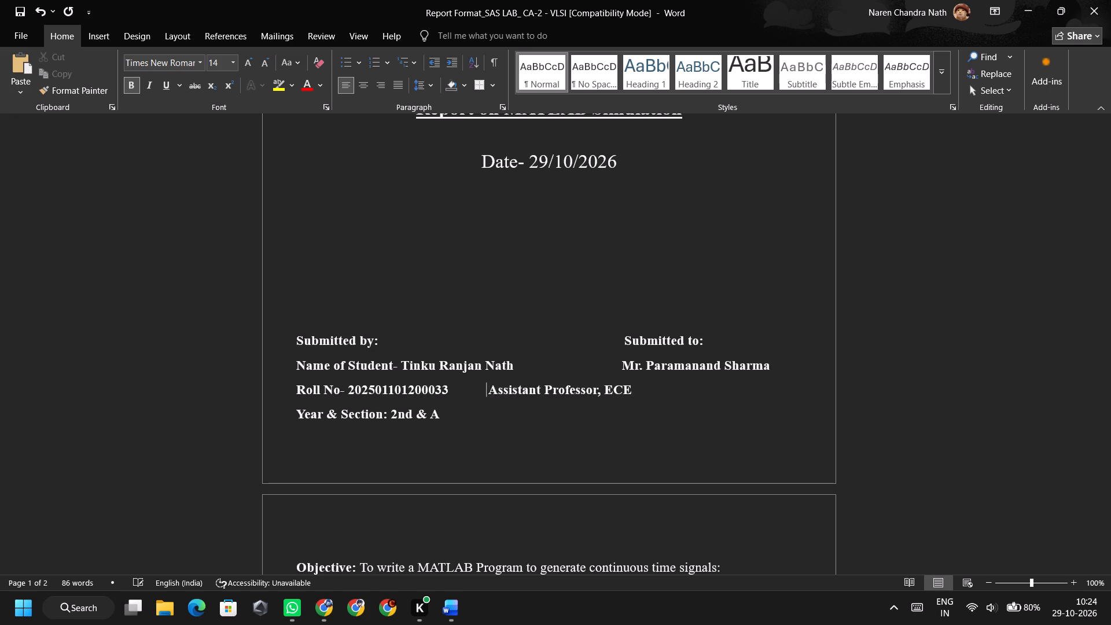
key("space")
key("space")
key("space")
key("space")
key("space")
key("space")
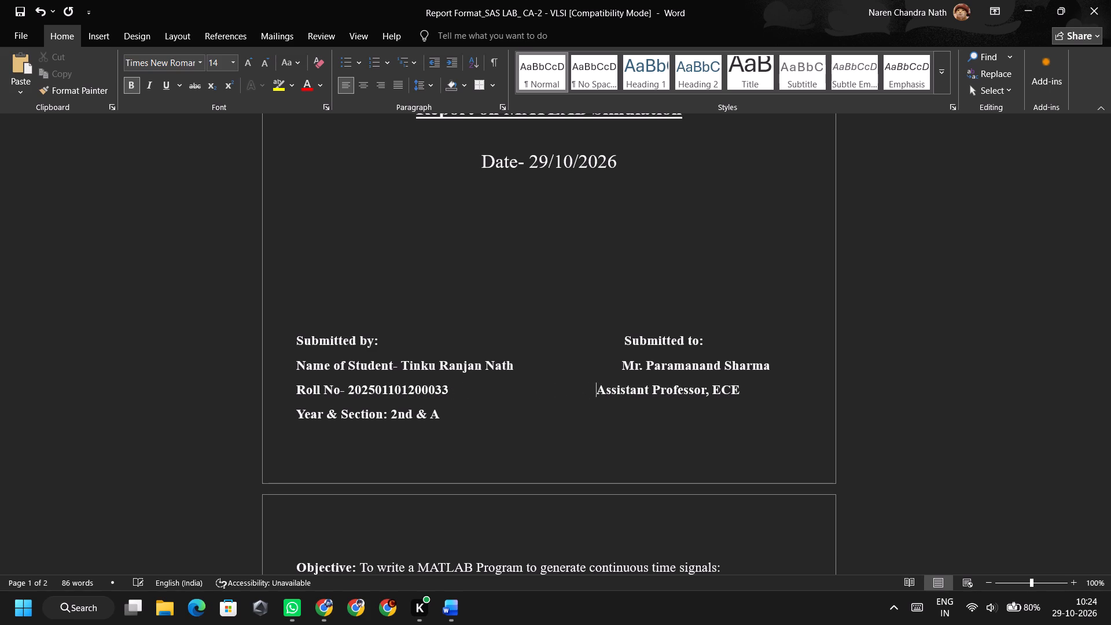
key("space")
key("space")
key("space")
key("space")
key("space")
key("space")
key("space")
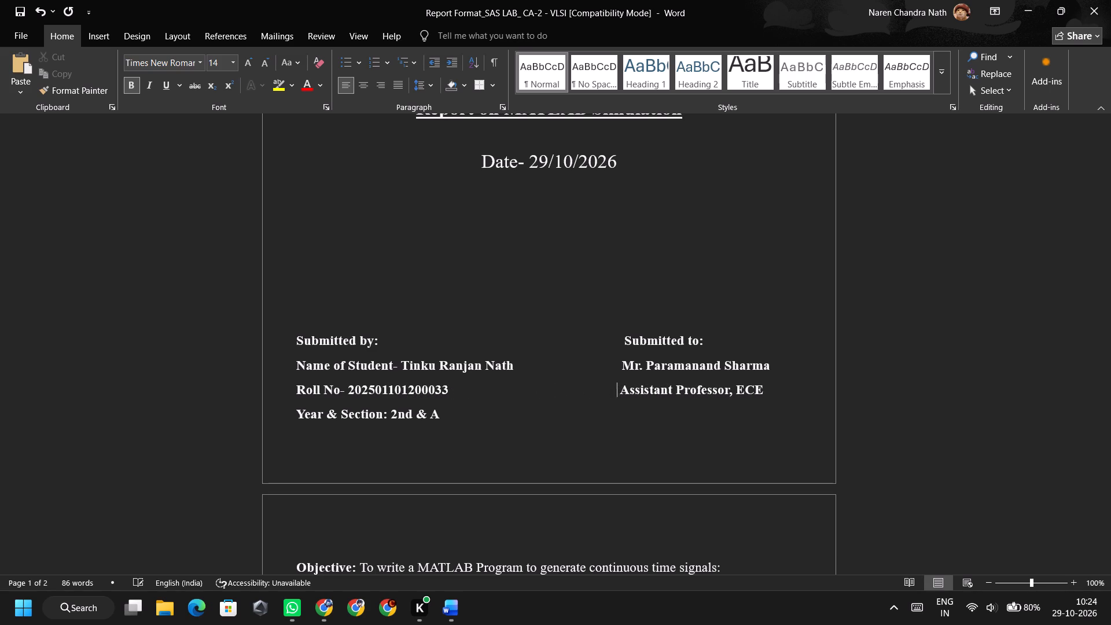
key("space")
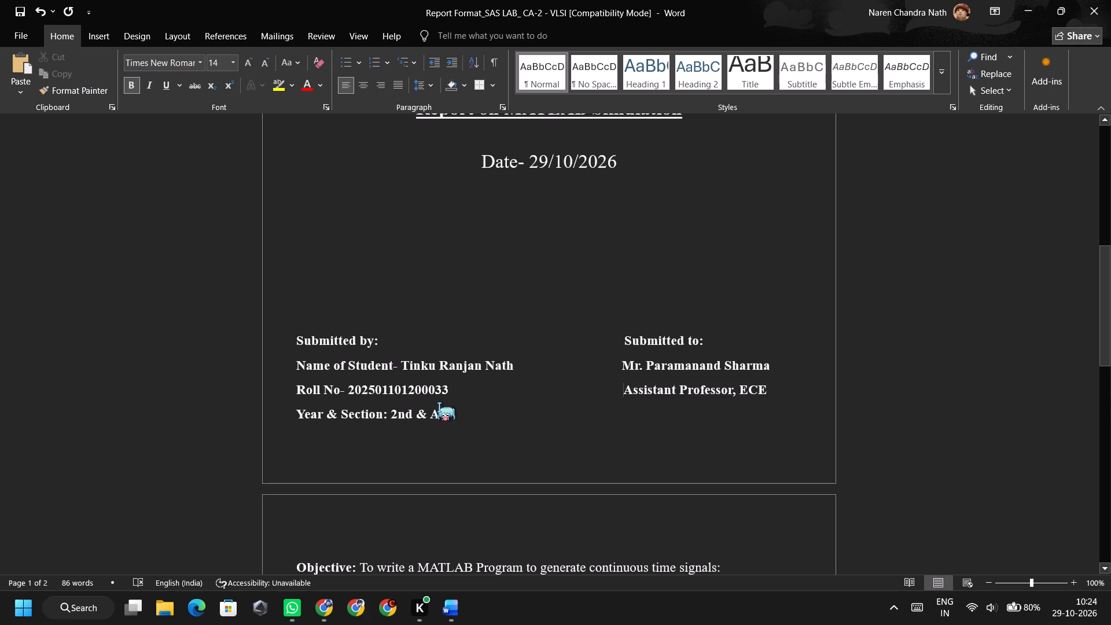
Change the section in the "Year & Section" line to VLSI, followed by a space.
left_click_drag(428, 413, 440, 417)
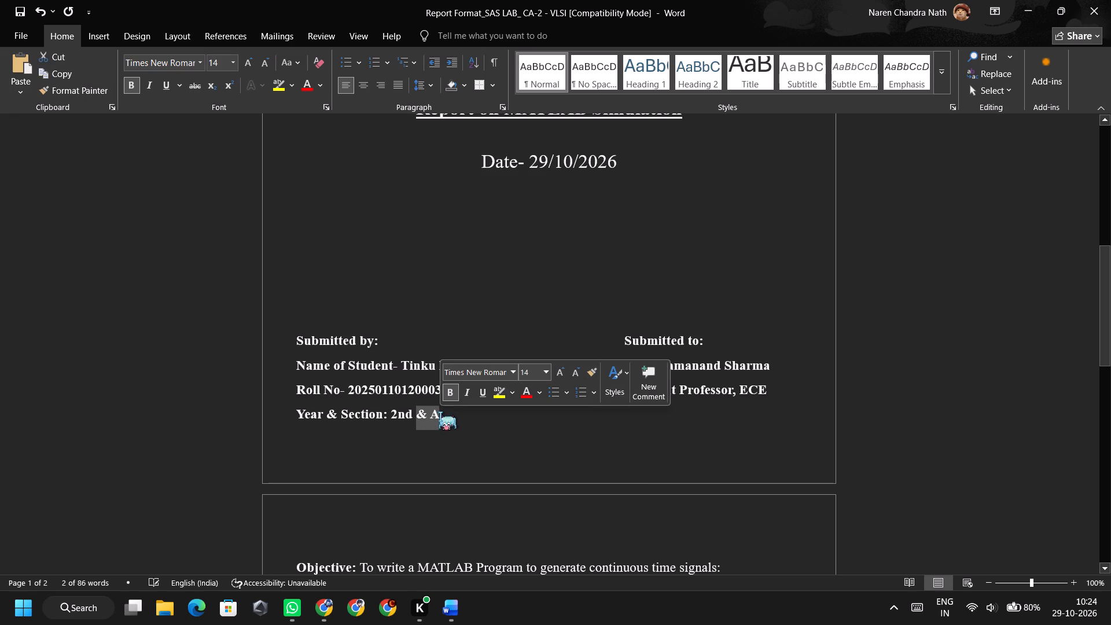
key("Right")
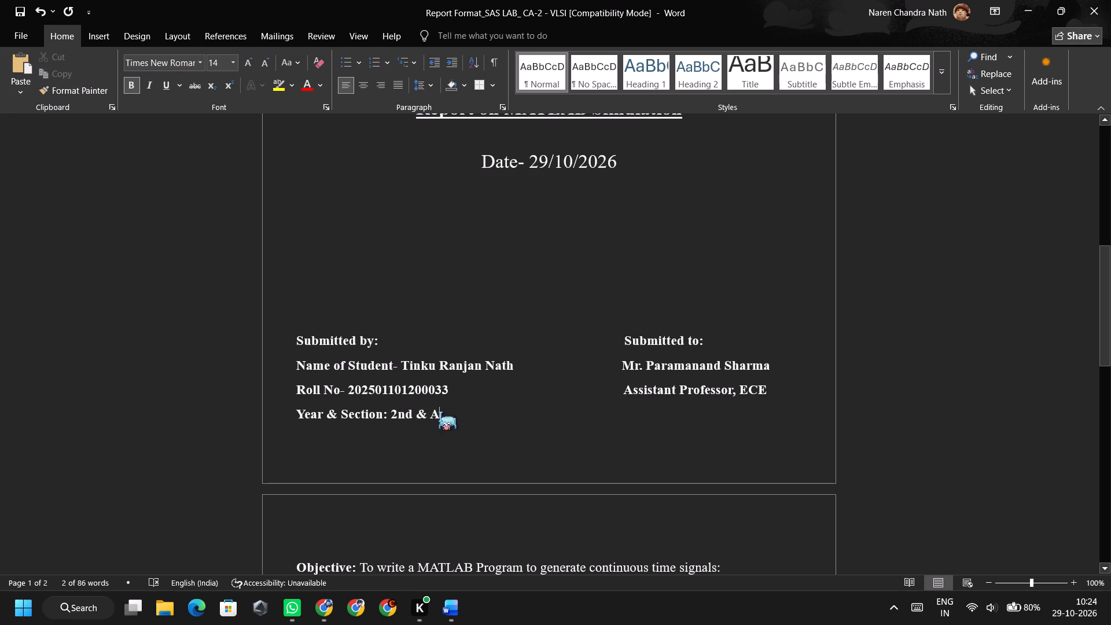
key("BackSpace")
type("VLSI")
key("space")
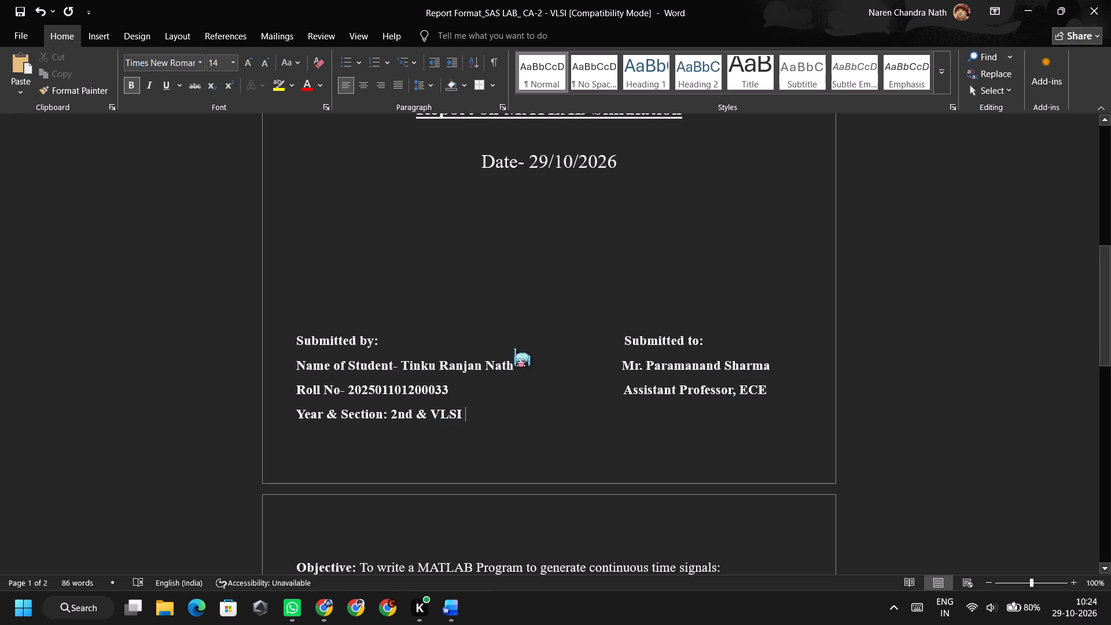
Review the cover page from the university logo and course titles through to the submission details.
scroll(515, 354, "up", 1)
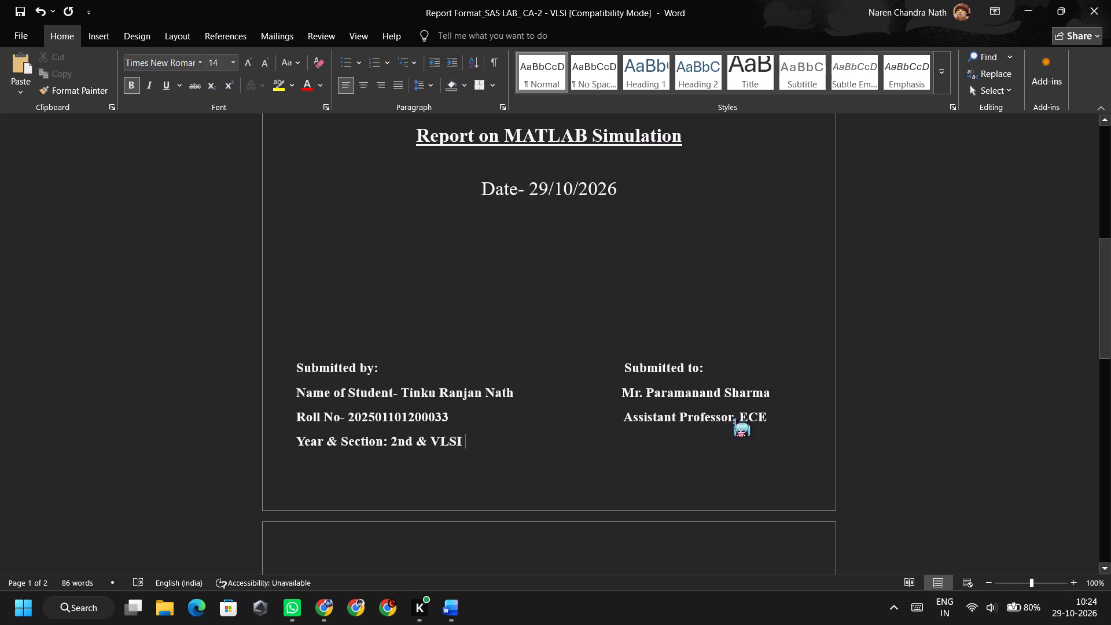
scroll(735, 424, "up", 3)
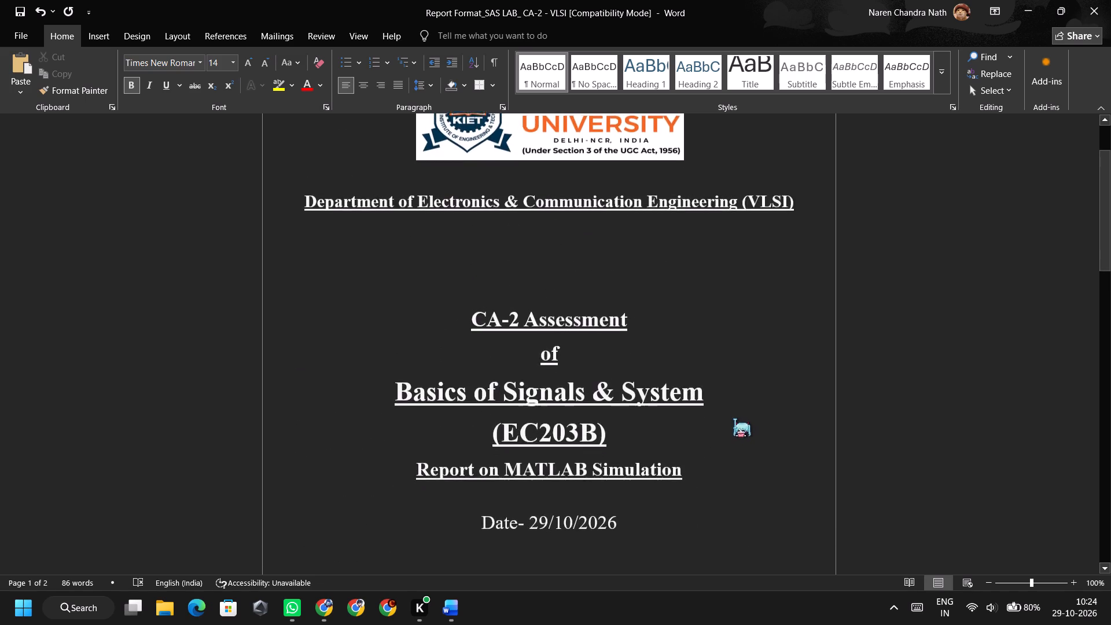
scroll(735, 424, "up", 2)
scroll(735, 424, "down", 1)
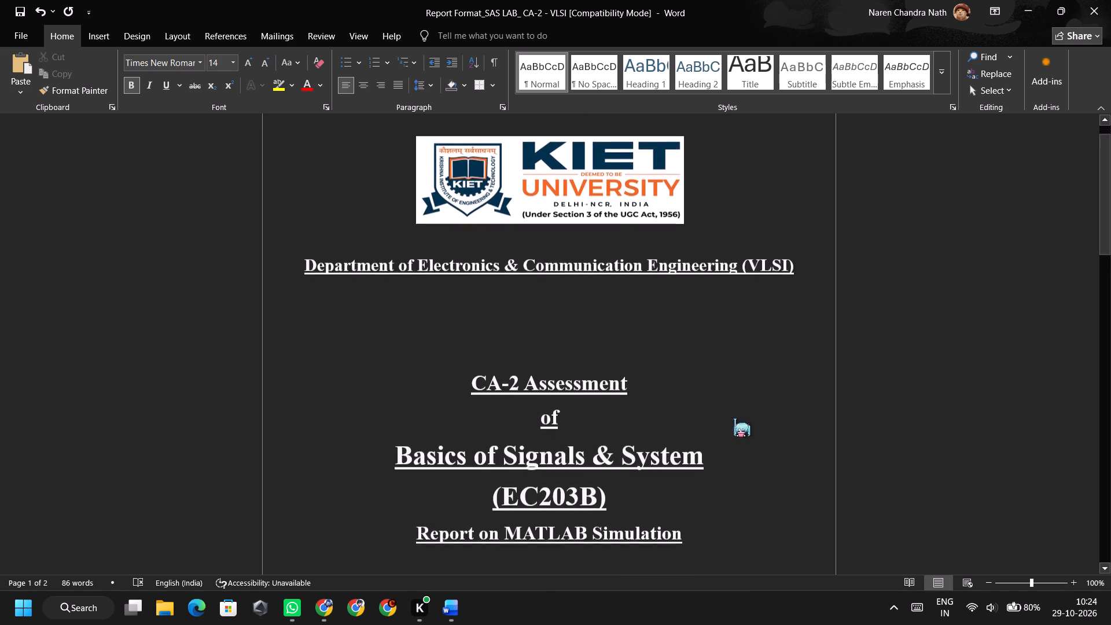
scroll(735, 424, "down", 3)
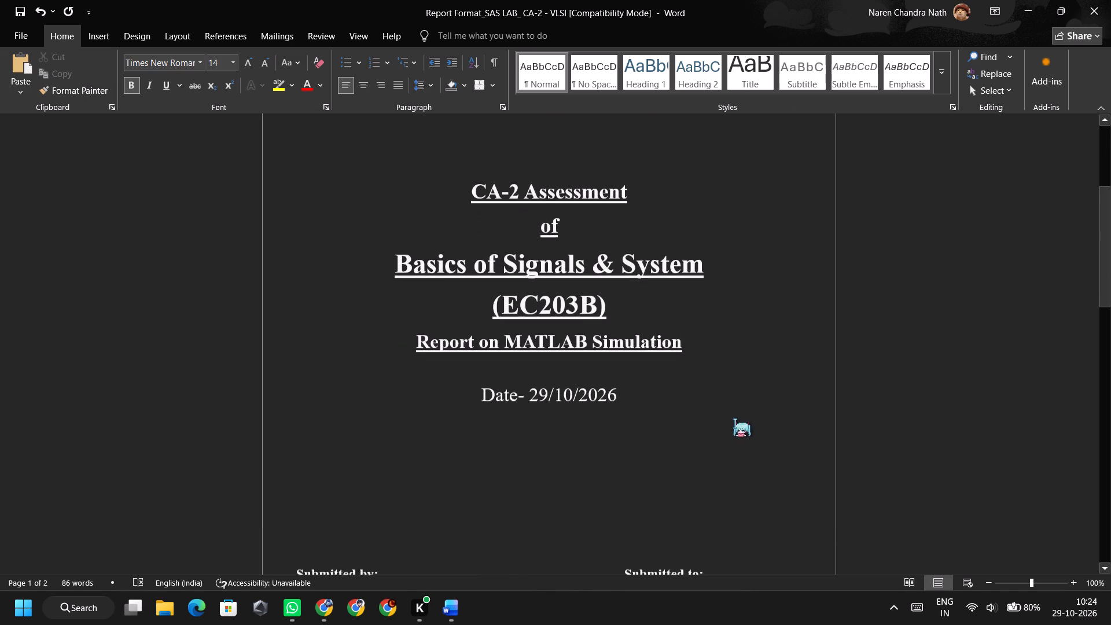
scroll(735, 424, "down", 1)
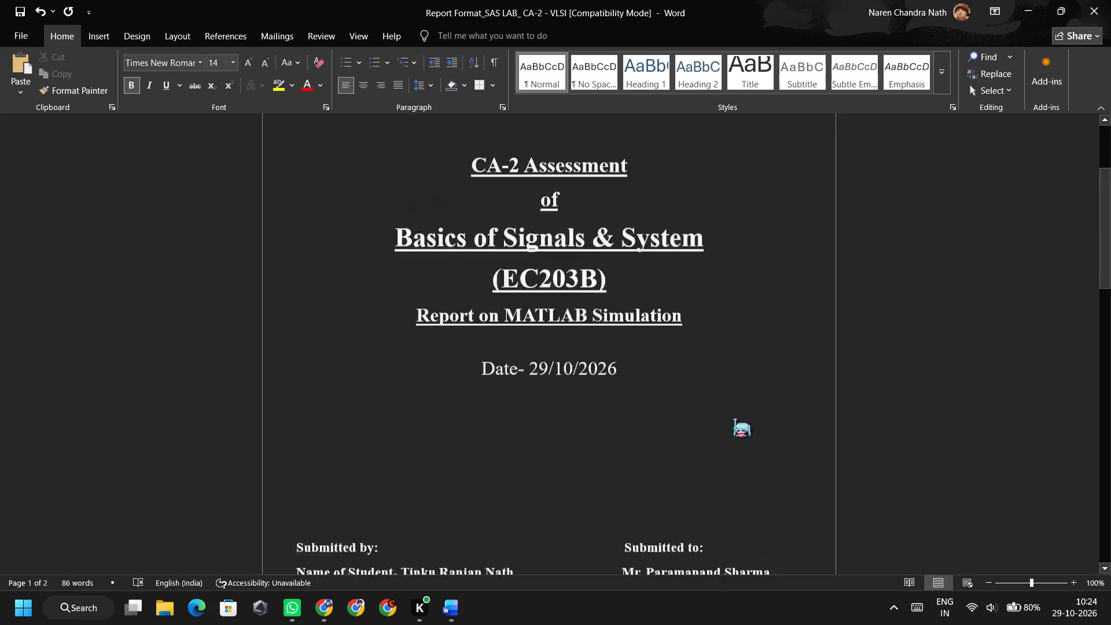
scroll(735, 424, "down", 1)
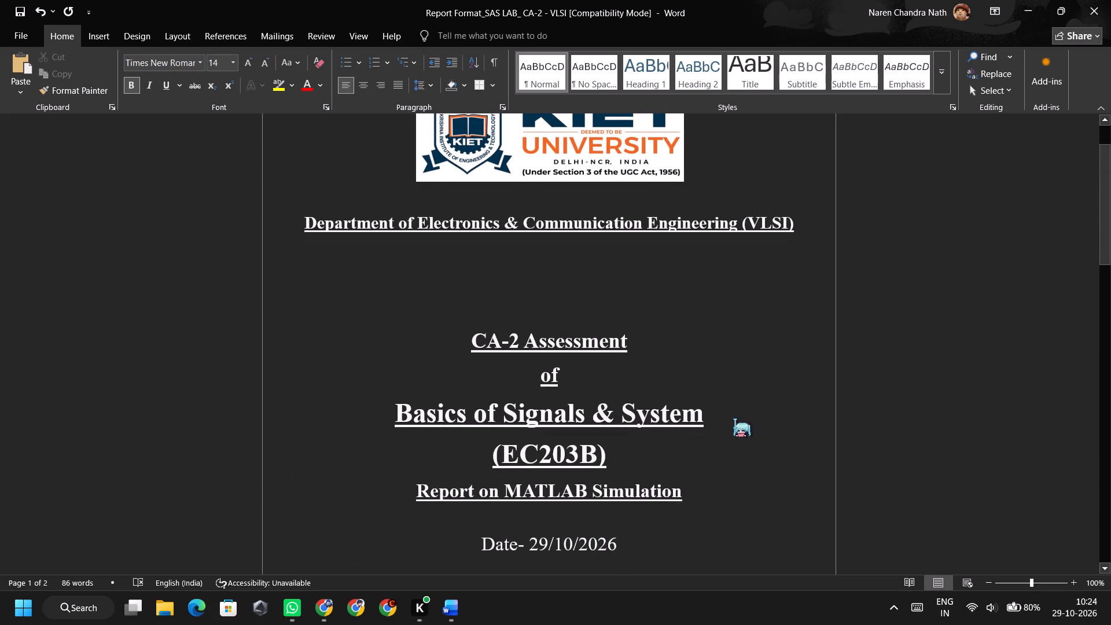
scroll(735, 424, "down", 1)
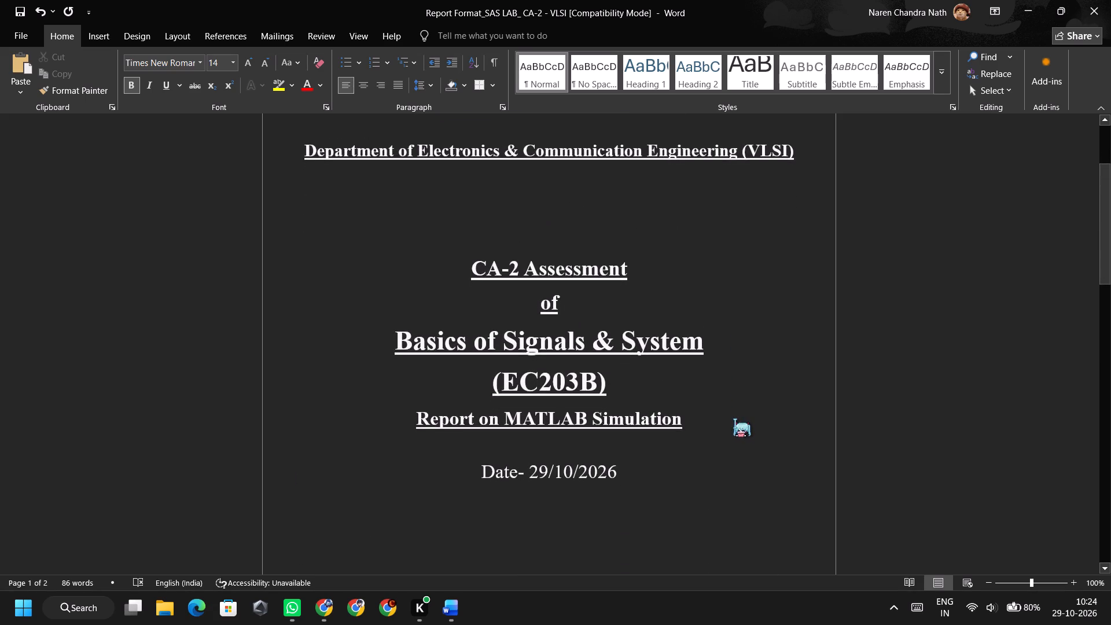
scroll(735, 424, "down", 1)
Add a tab and a backtick after VLSI in the "Year & Section" line.
key("Tab")
key("grave")
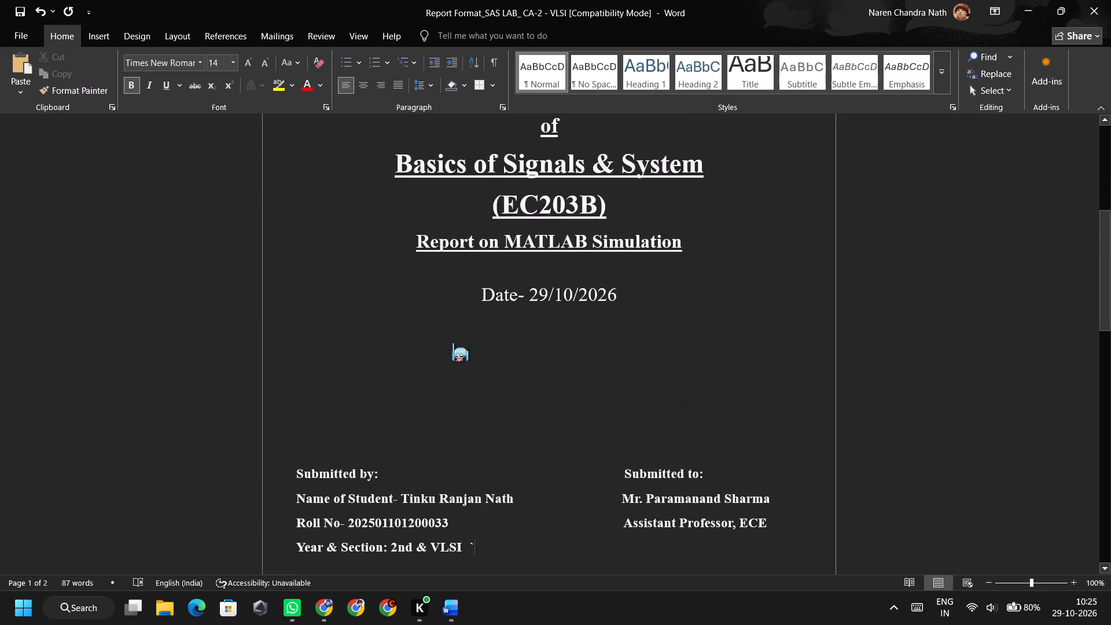
Delete the backtick after VLSI in the "Year & Section" line.
scroll(445, 352, "down", 3)
key("BackSpace")
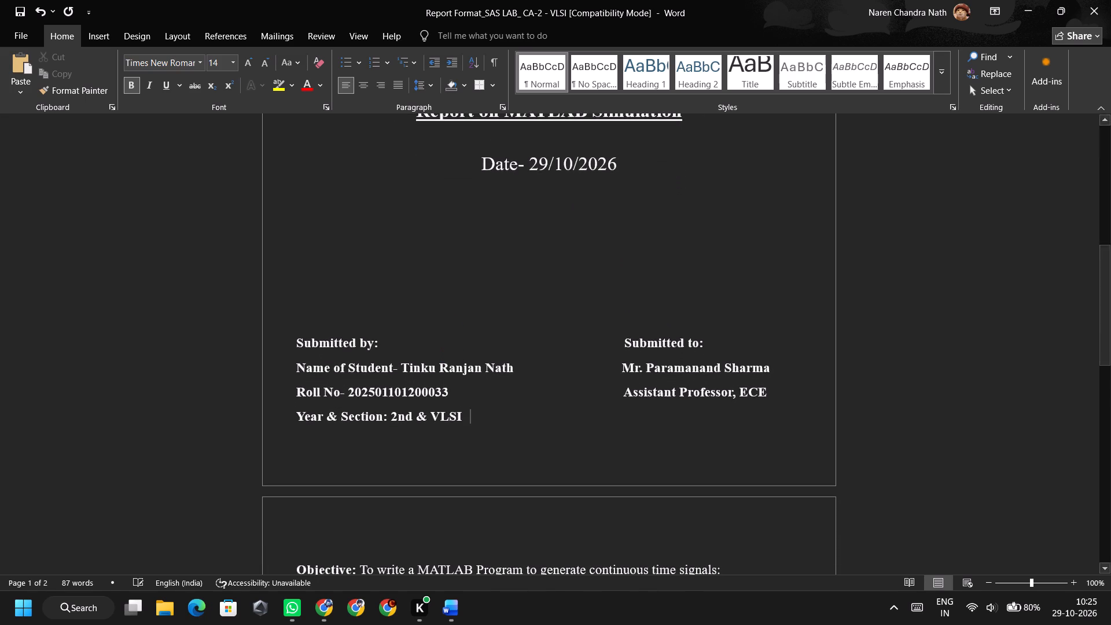
Enter MATLAB on a new line beneath the "SOFTWARE REQURIED :" heading on the second page, followed by a blank line.
scroll(445, 352, "down", 5)
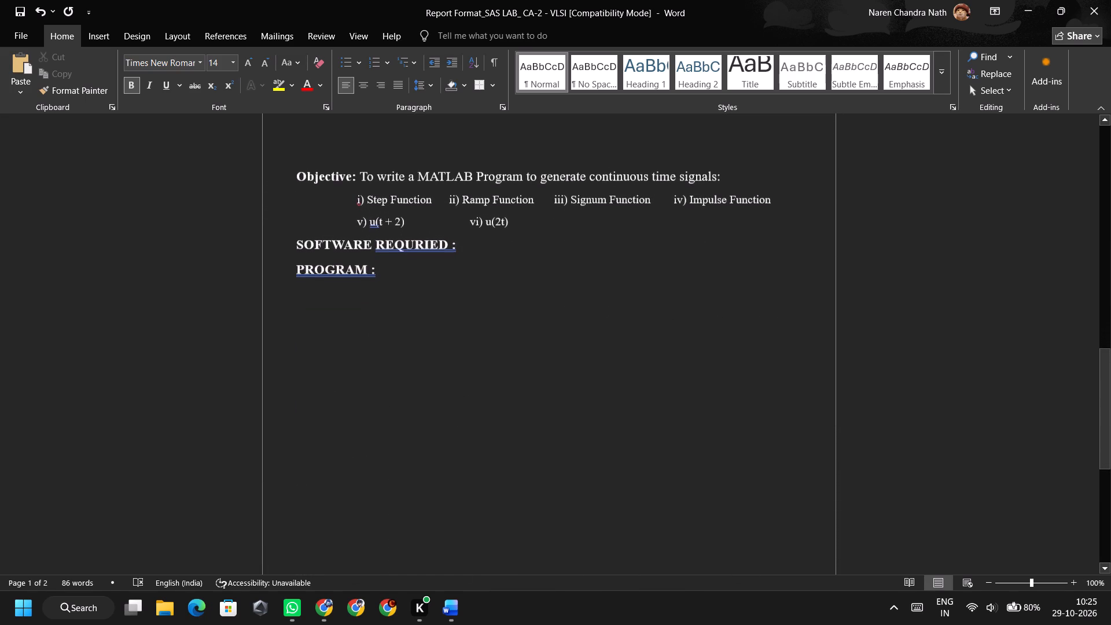
scroll(445, 352, "down", 6)
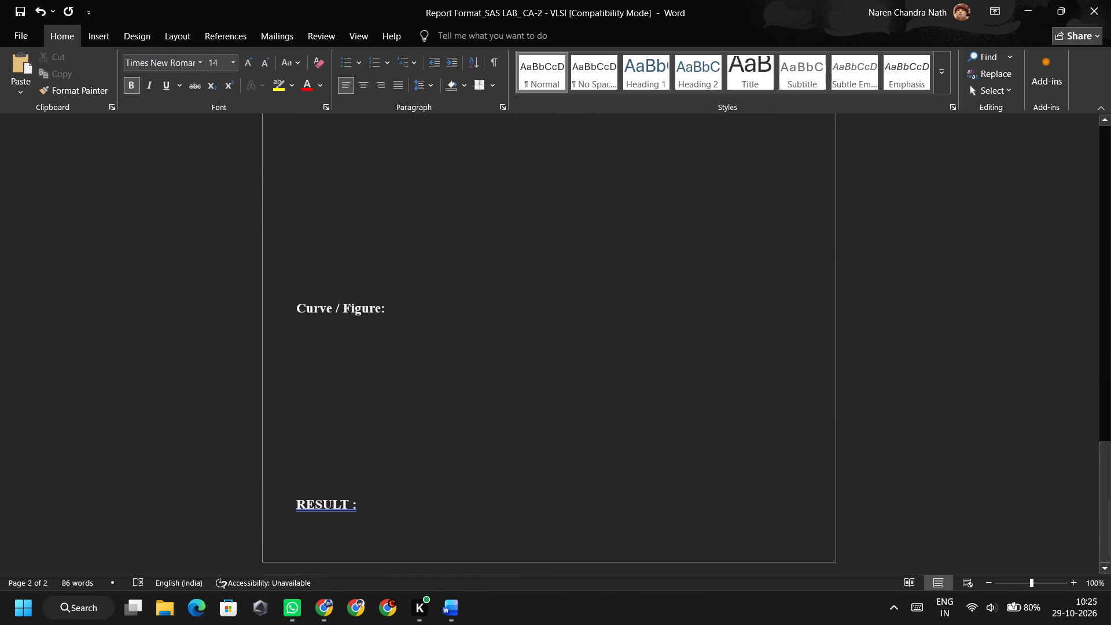
scroll(445, 352, "down", 1)
scroll(445, 352, "up", 5)
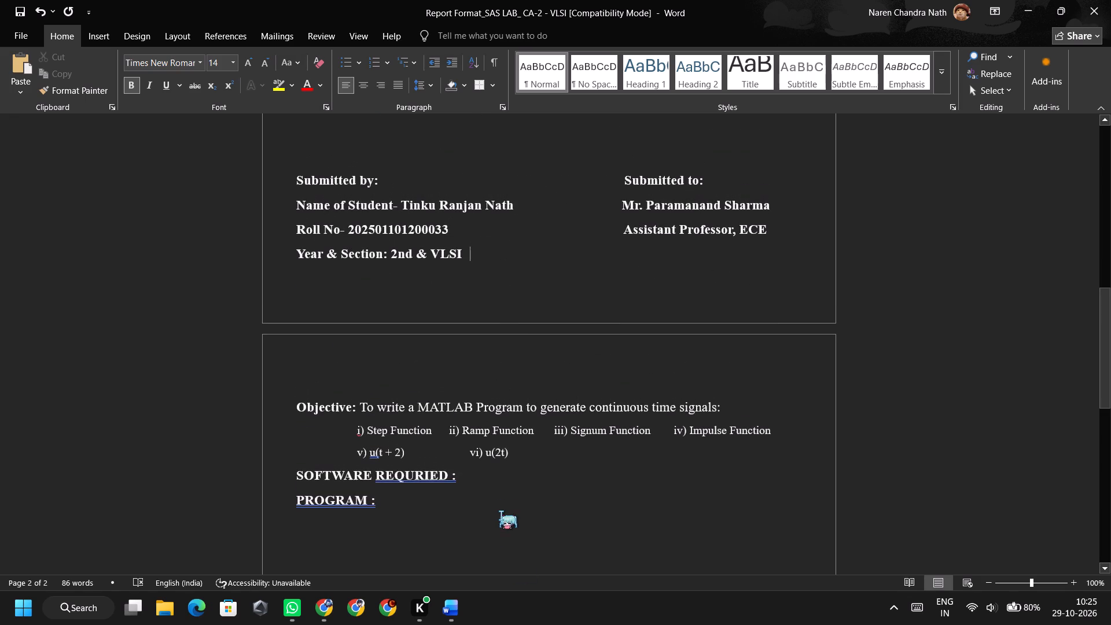
left_click(488, 472)
key("Return")
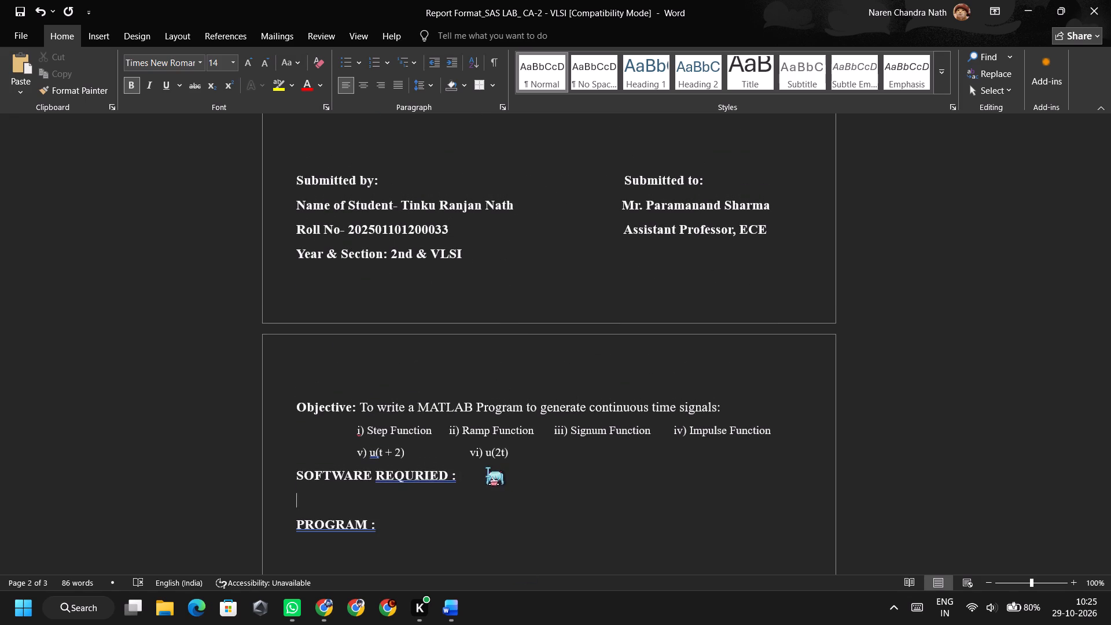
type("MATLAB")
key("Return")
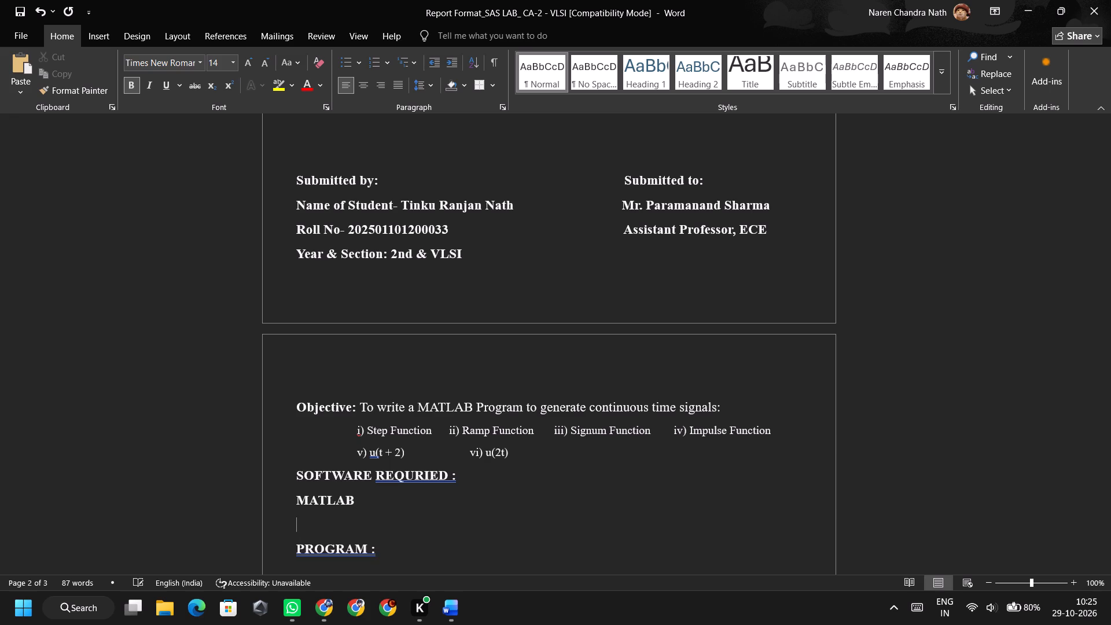
Add a blank line directly after the "PROGRAM :" heading.
scroll(475, 491, "down", 1)
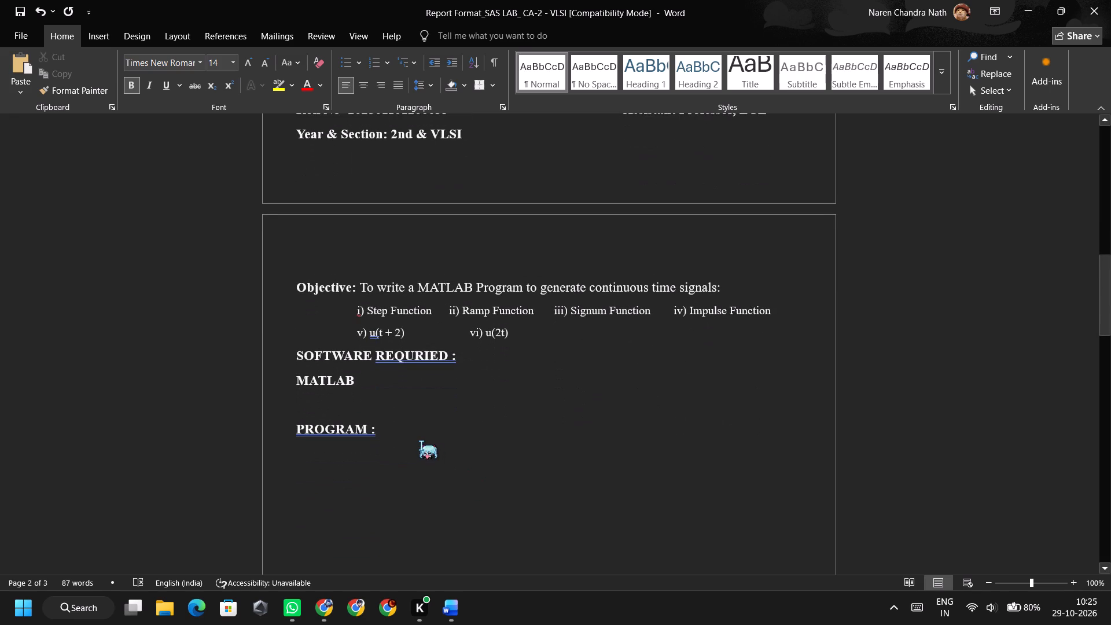
left_click(418, 431)
key("Return")
Insert a blank line after "vi) u(2t)" to separate the Objective from the software heading.
left_click(534, 328)
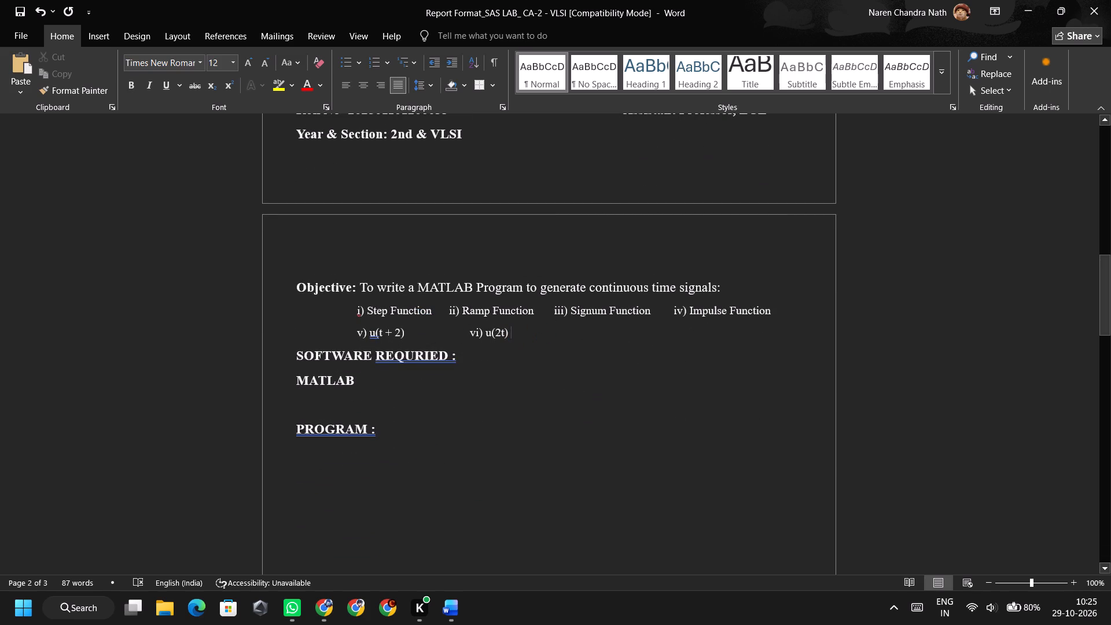
key("Return")
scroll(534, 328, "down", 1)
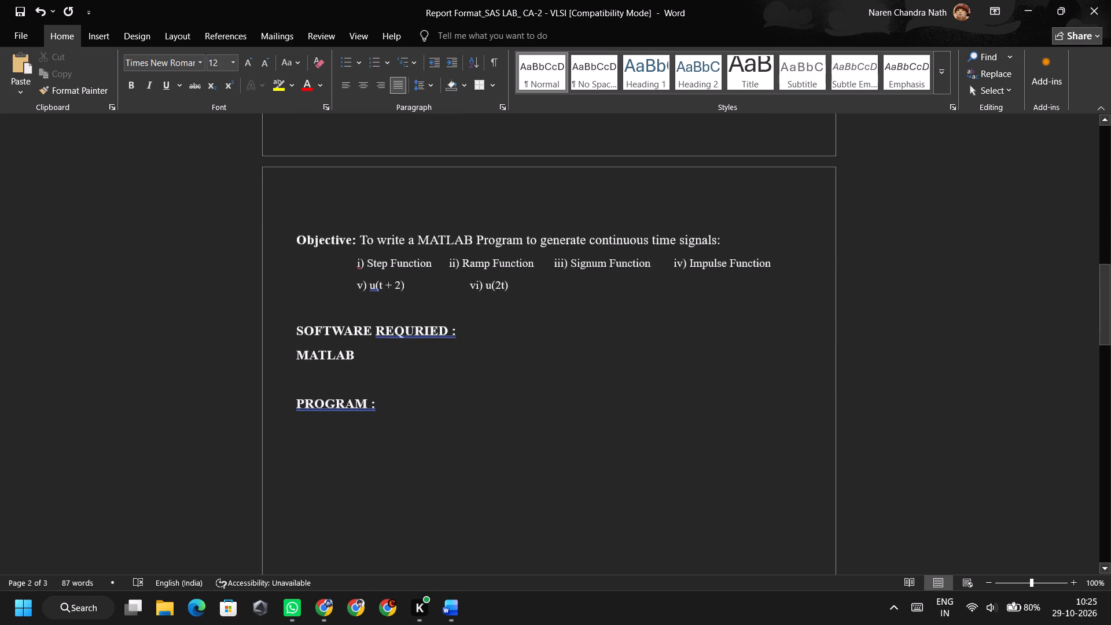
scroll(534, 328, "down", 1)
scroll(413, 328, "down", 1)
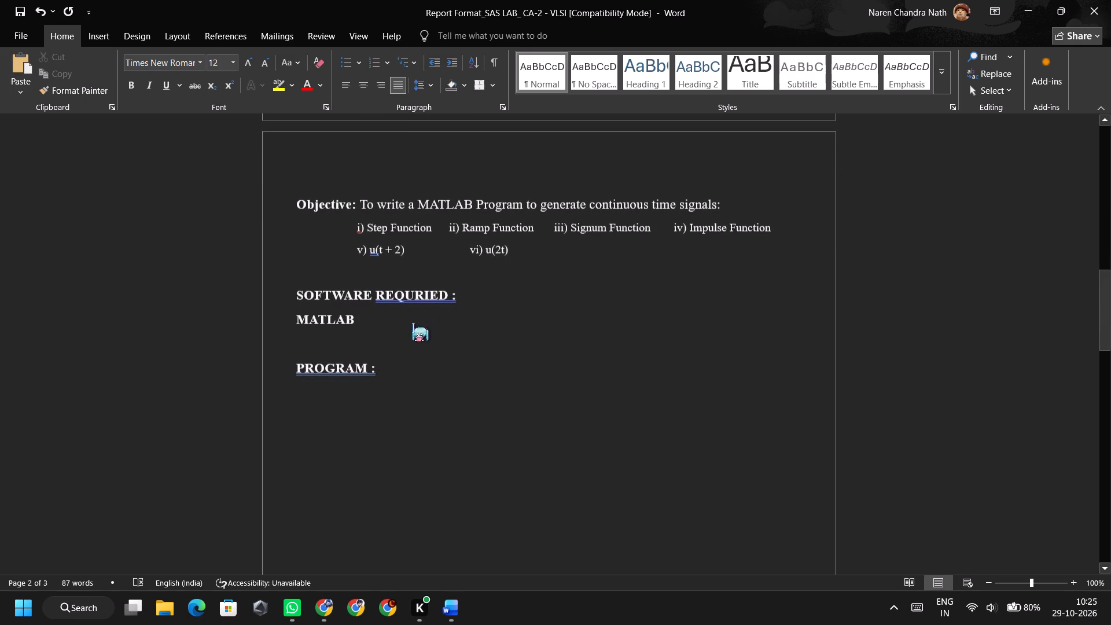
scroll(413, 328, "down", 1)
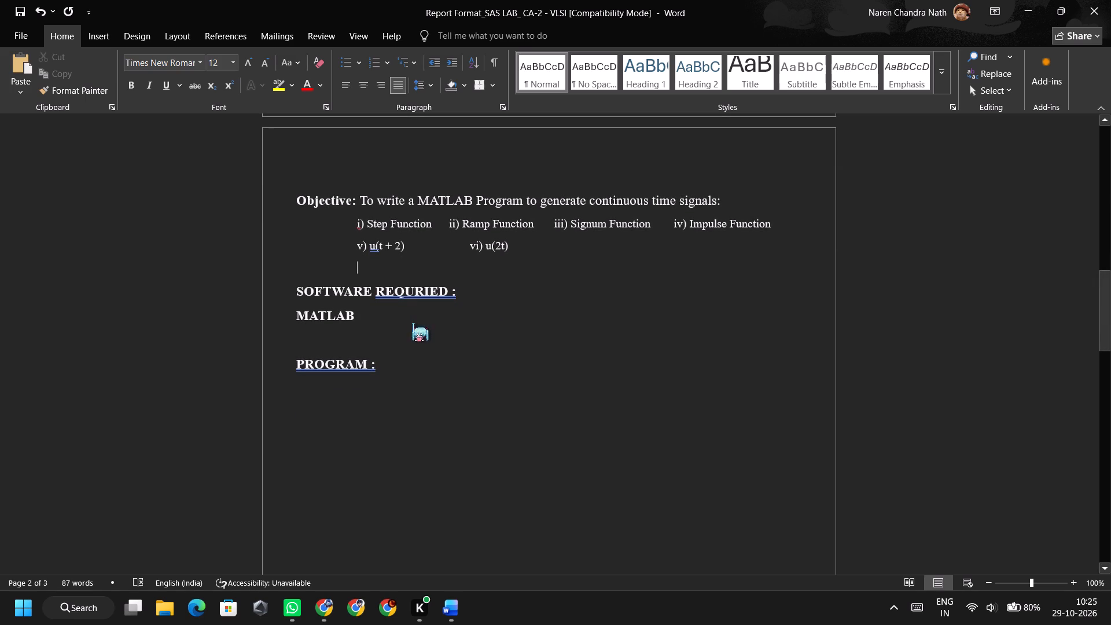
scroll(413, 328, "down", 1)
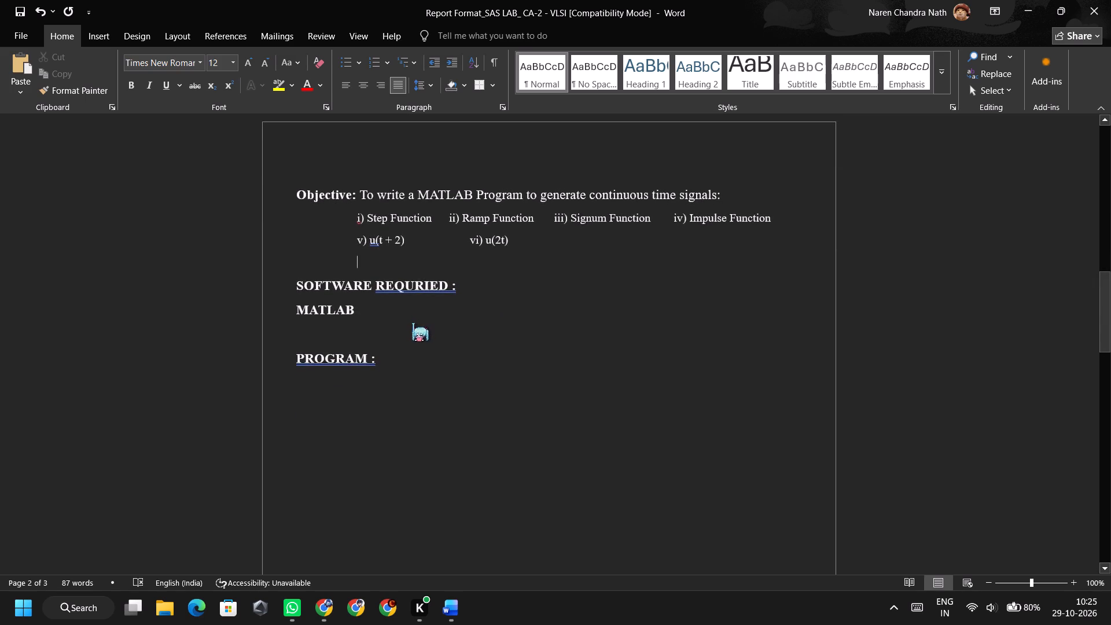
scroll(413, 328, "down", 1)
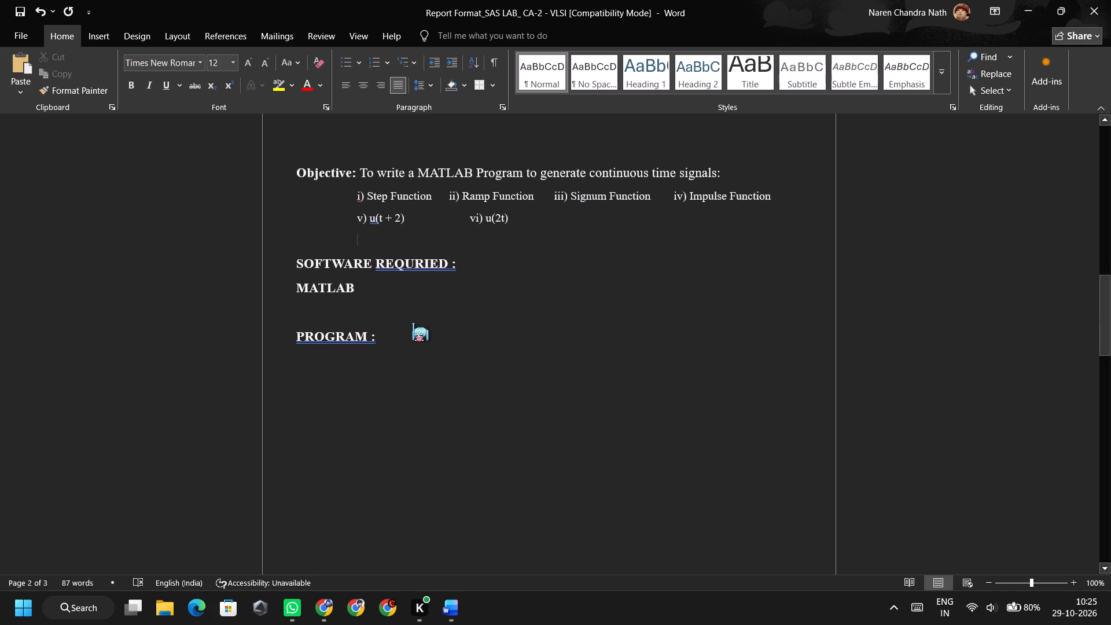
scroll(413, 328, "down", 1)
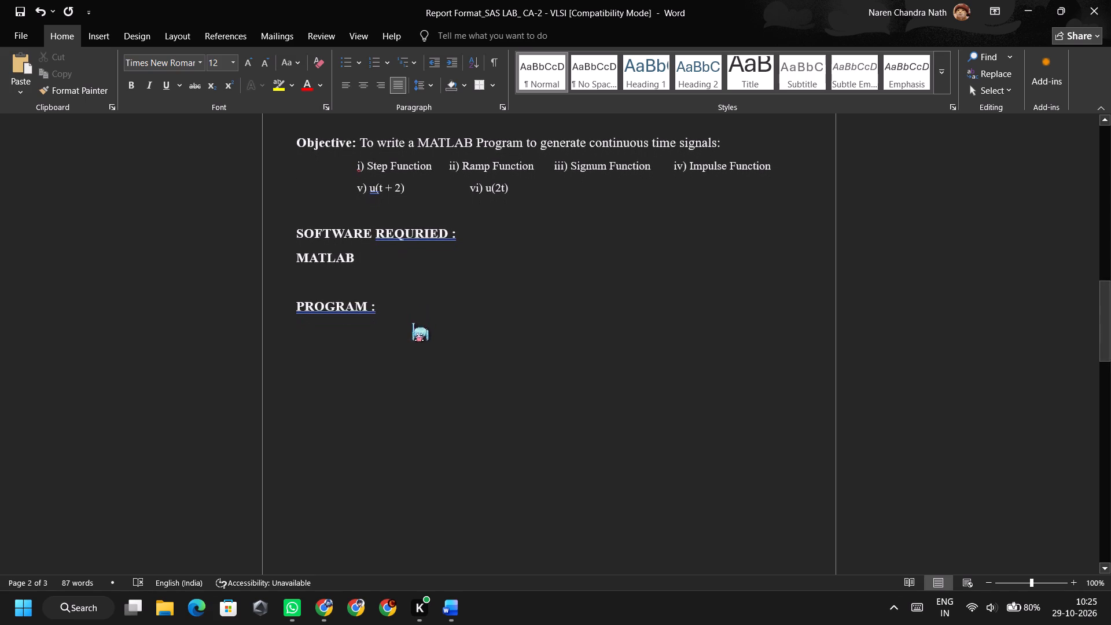
Switch to MATLAB in Chrome and collapse the Command Window to give the ca.m script and figure more height.
left_click(310, 549)
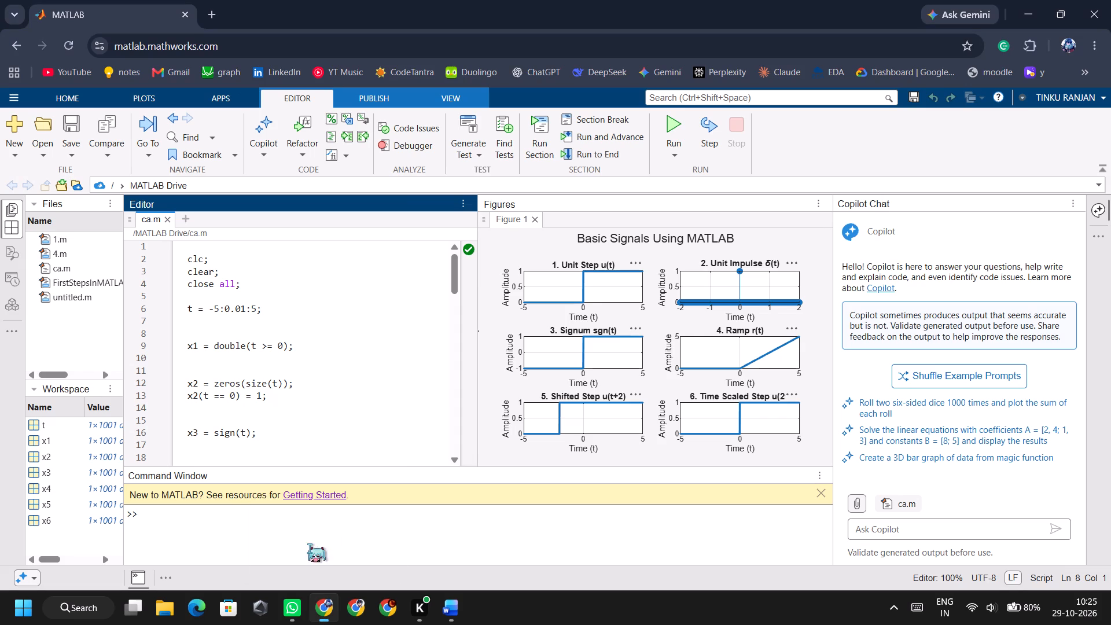
scroll(282, 355, "up", 3)
left_click_drag(386, 465, 380, 538)
left_click_drag(380, 538, 375, 570)
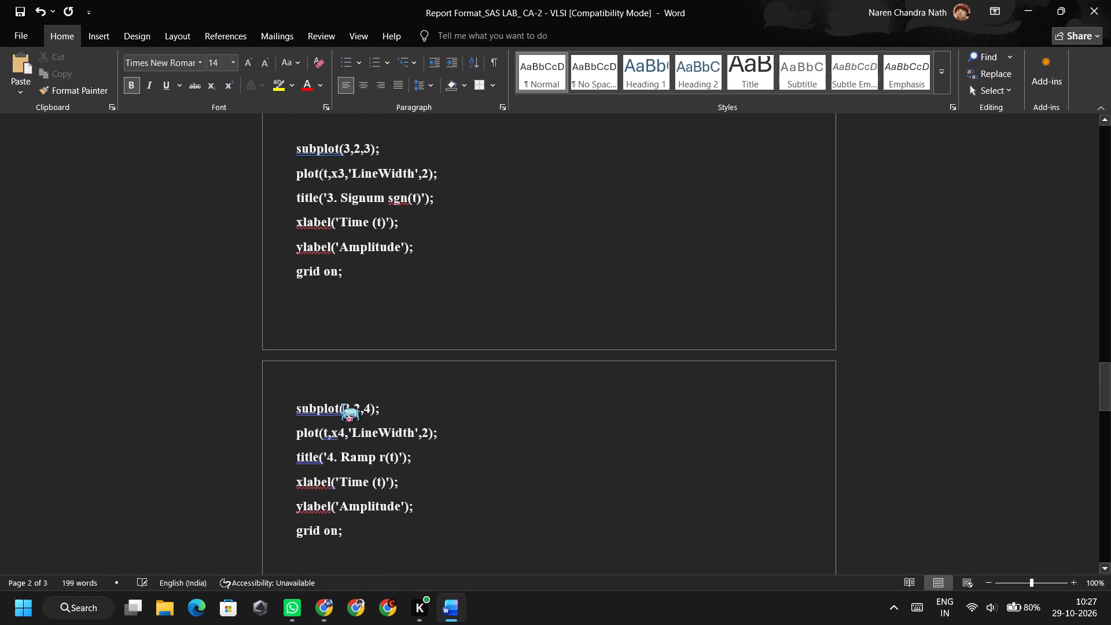
scroll(343, 409, "up", 5)
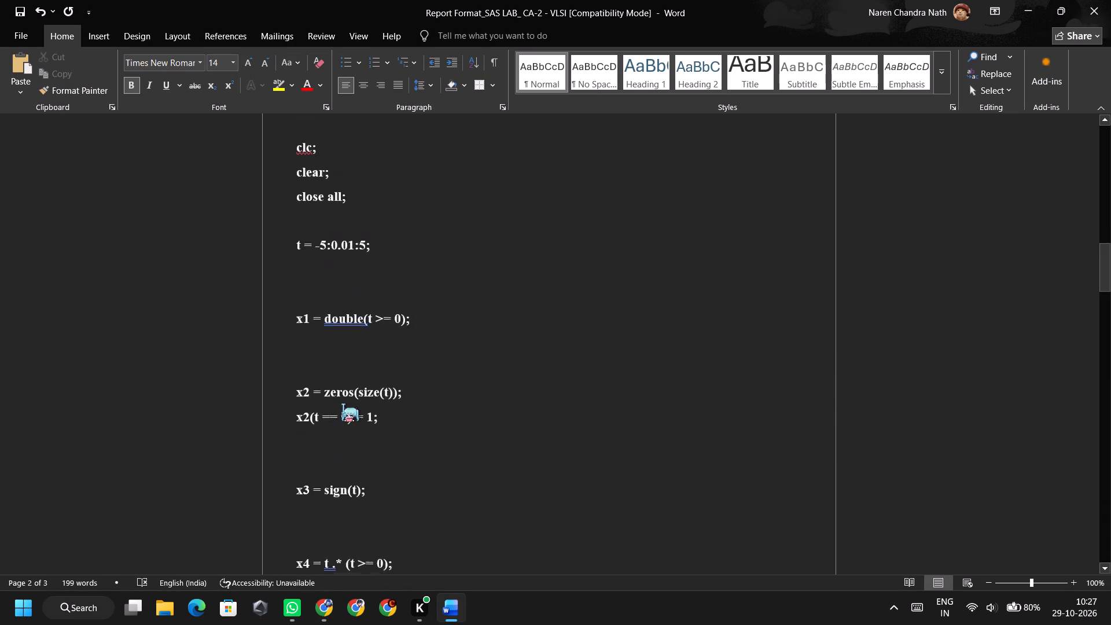
scroll(343, 409, "up", 3)
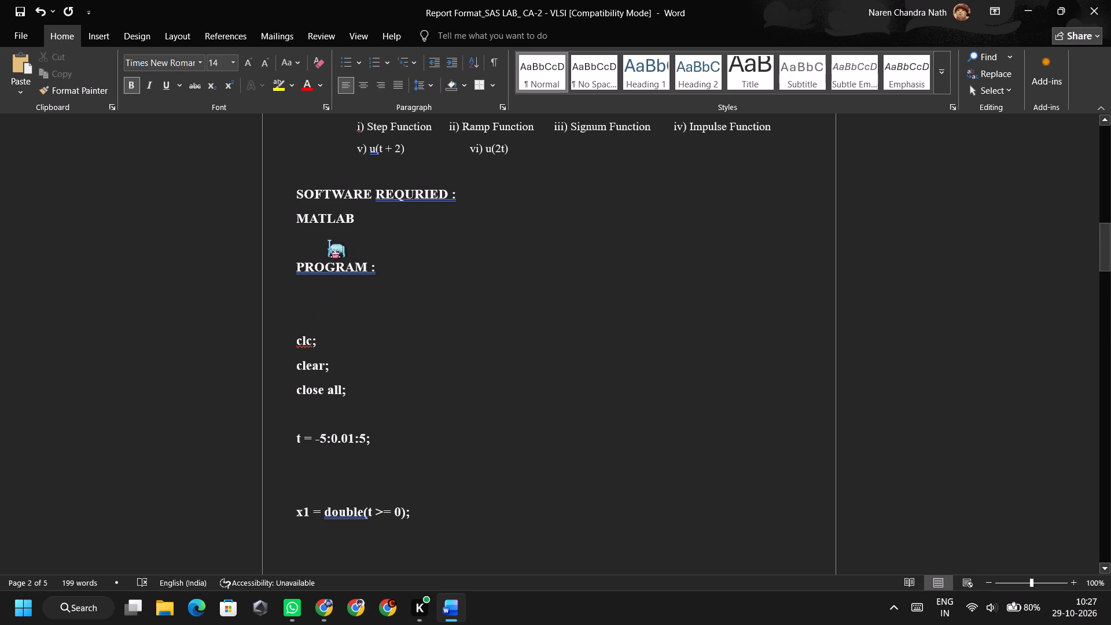
left_click(317, 244)
left_click(302, 288)
key("BackSpace")
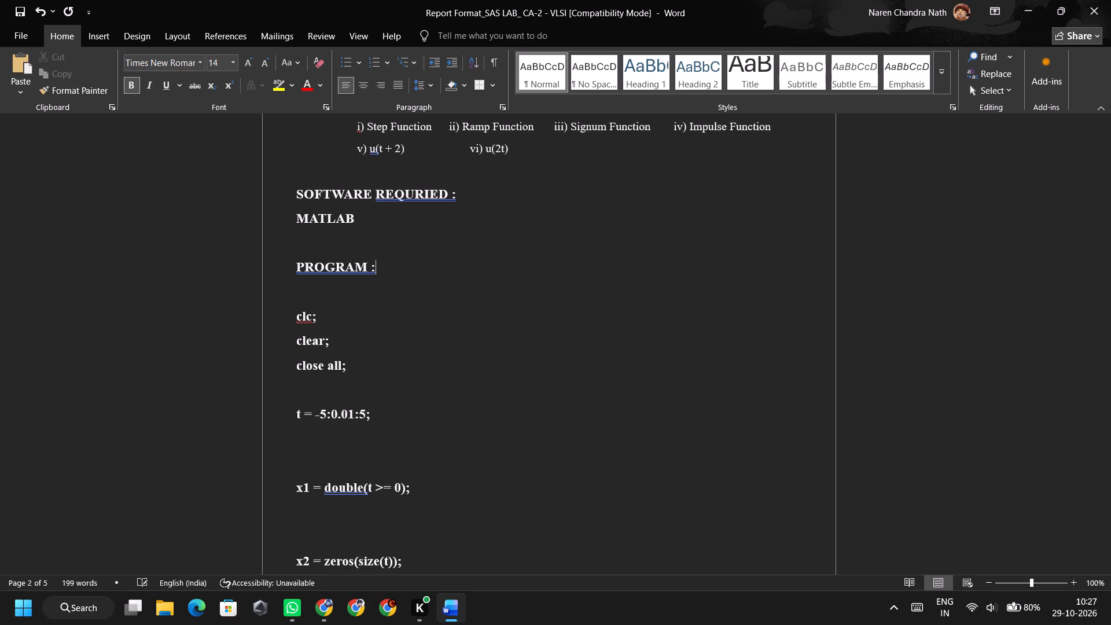
left_click(314, 244)
key("Return")
scroll(314, 244, "up", 1)
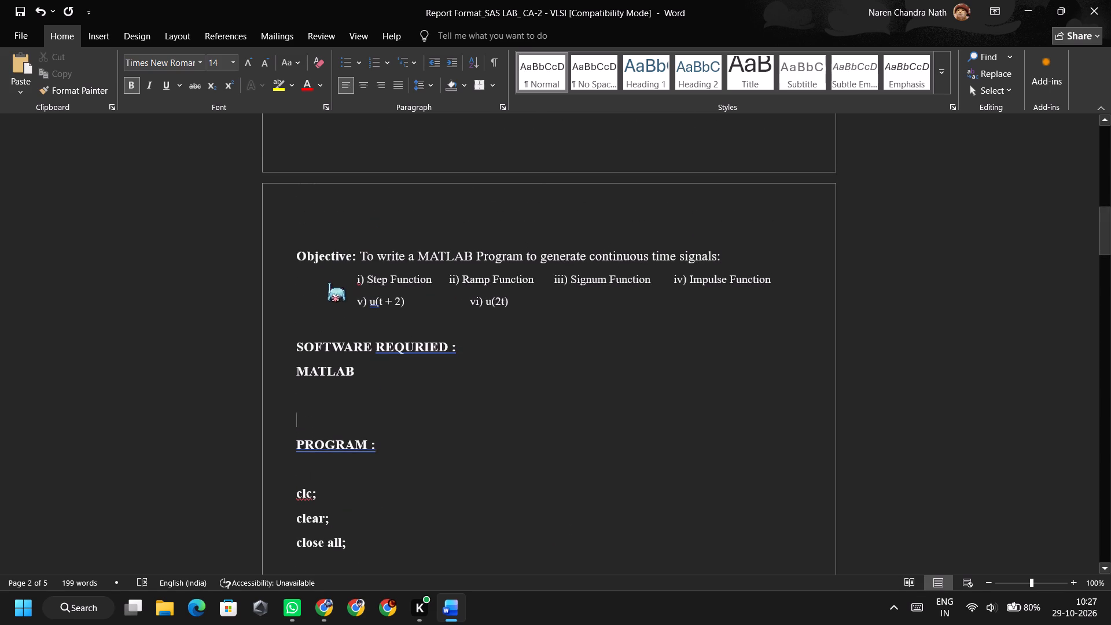
left_click(306, 319)
key("Return")
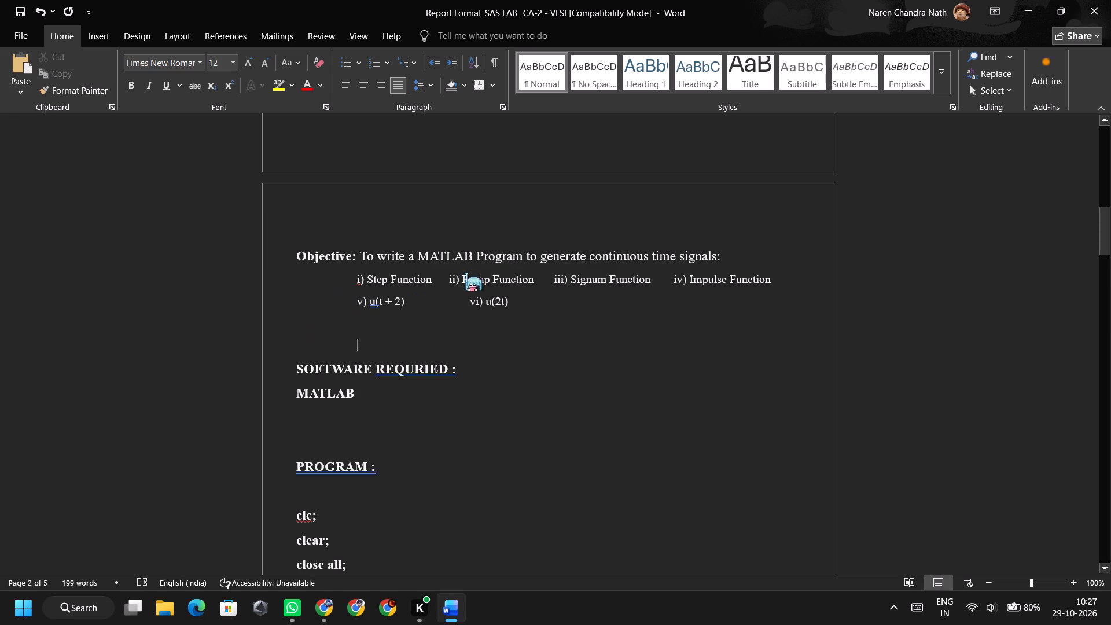
Look through the report's cover page and the Objective page to check the filled-in details.
scroll(466, 278, "up", 4)
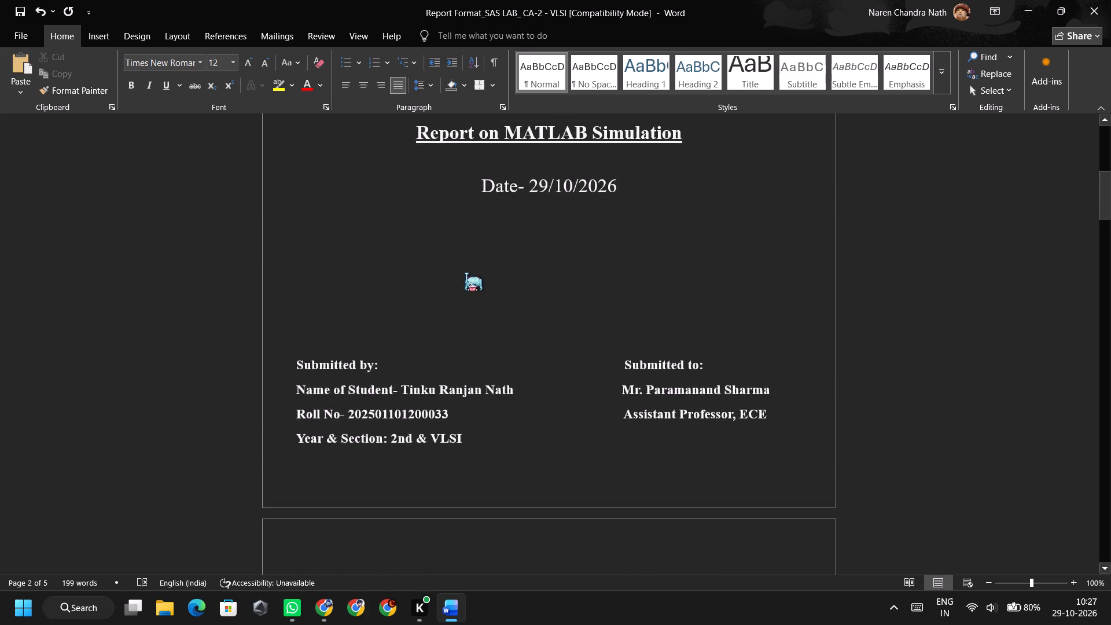
scroll(466, 278, "up", 2)
scroll(466, 278, "down", 1)
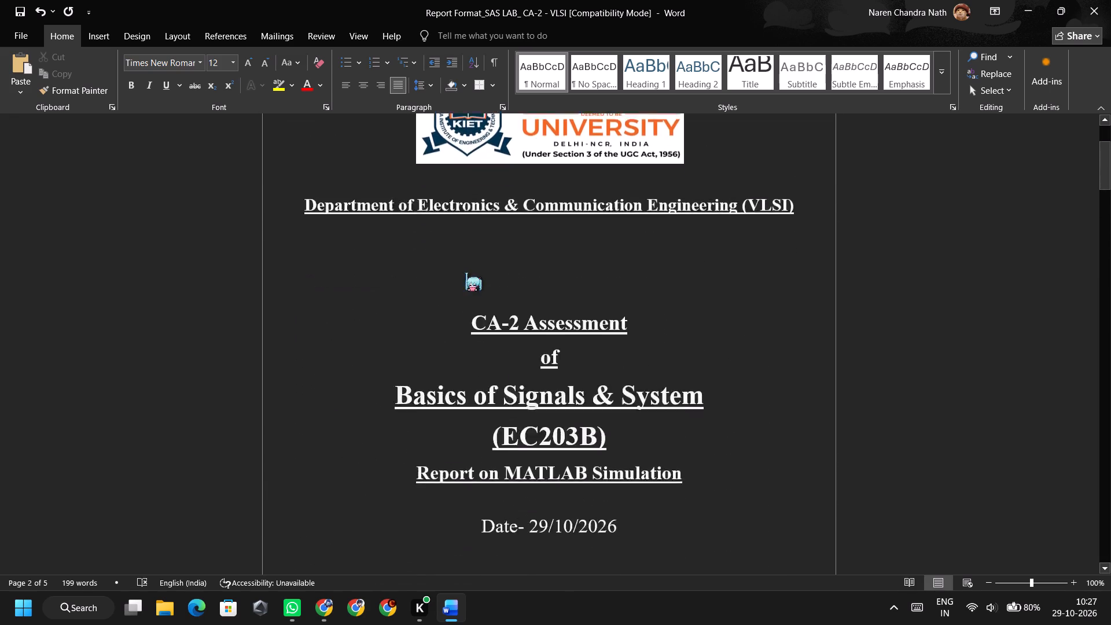
scroll(466, 278, "down", 3)
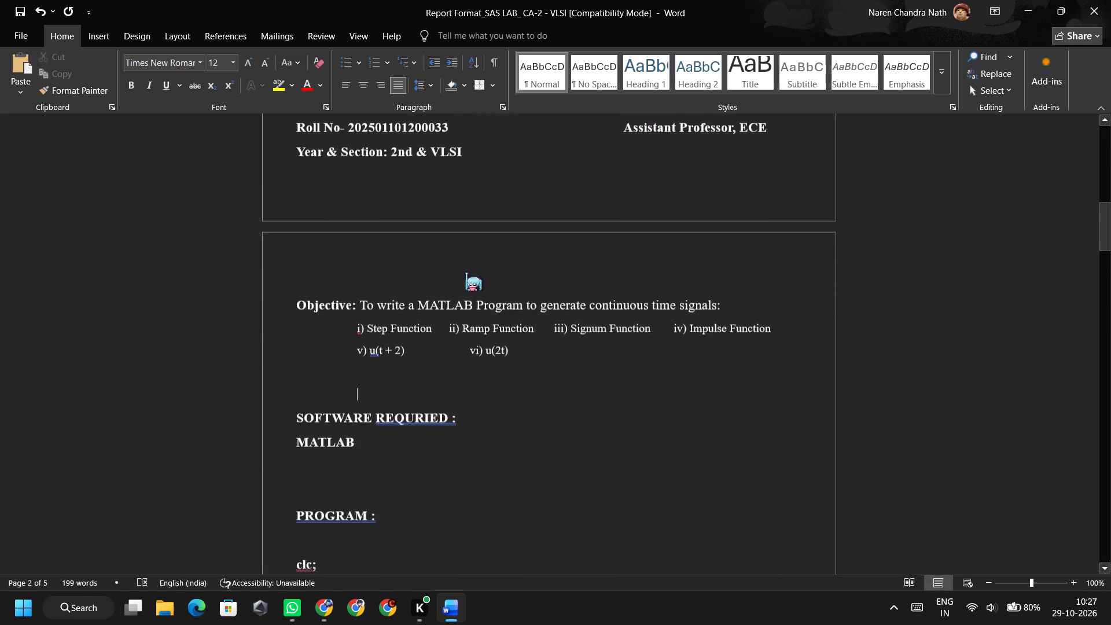
scroll(466, 278, "down", 1)
scroll(466, 278, "up", 1)
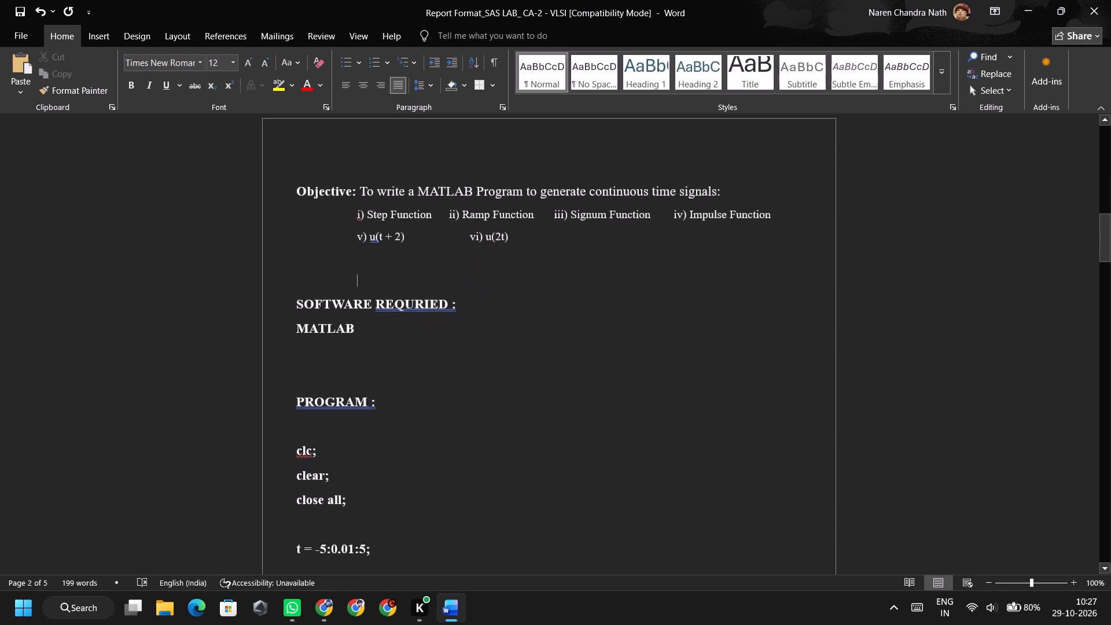
scroll(466, 278, "up", 4)
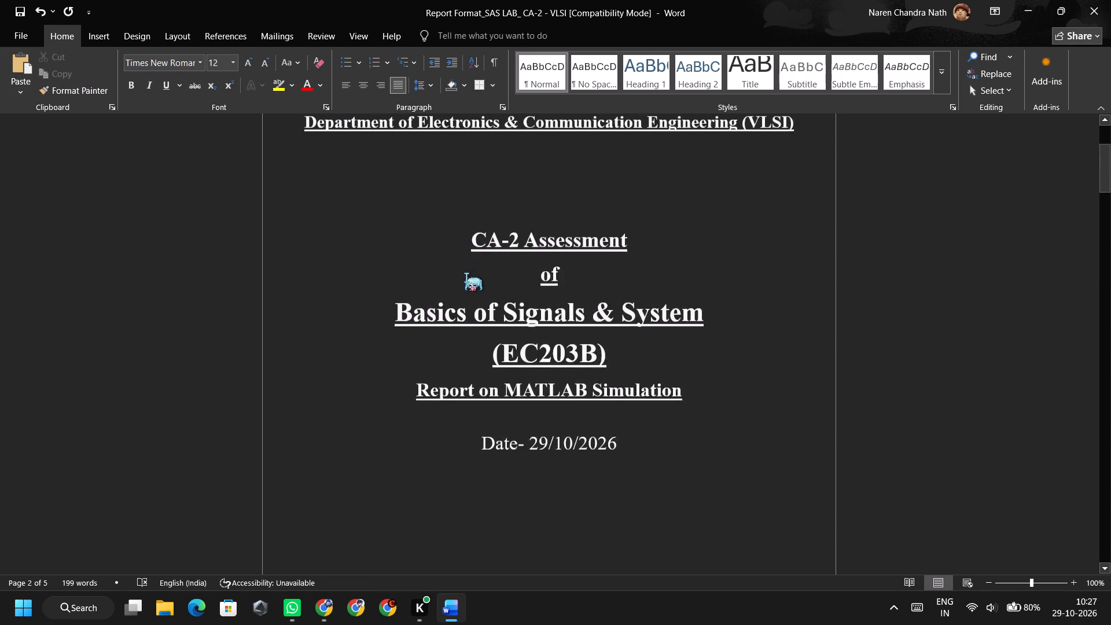
scroll(466, 278, "up", 1)
scroll(466, 278, "down", 5)
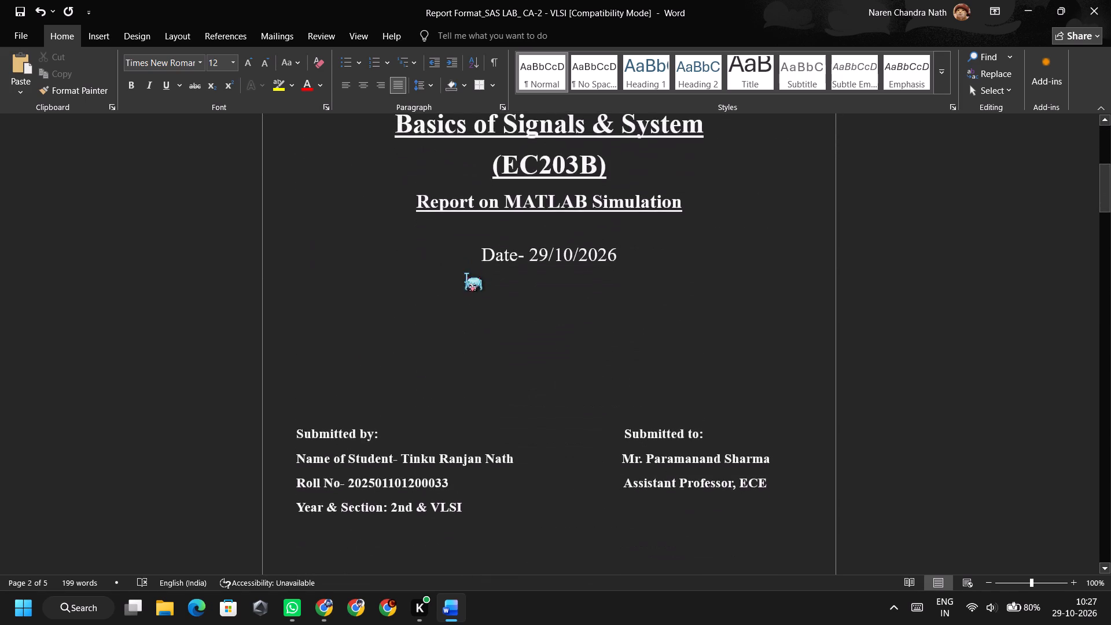
scroll(466, 278, "down", 3)
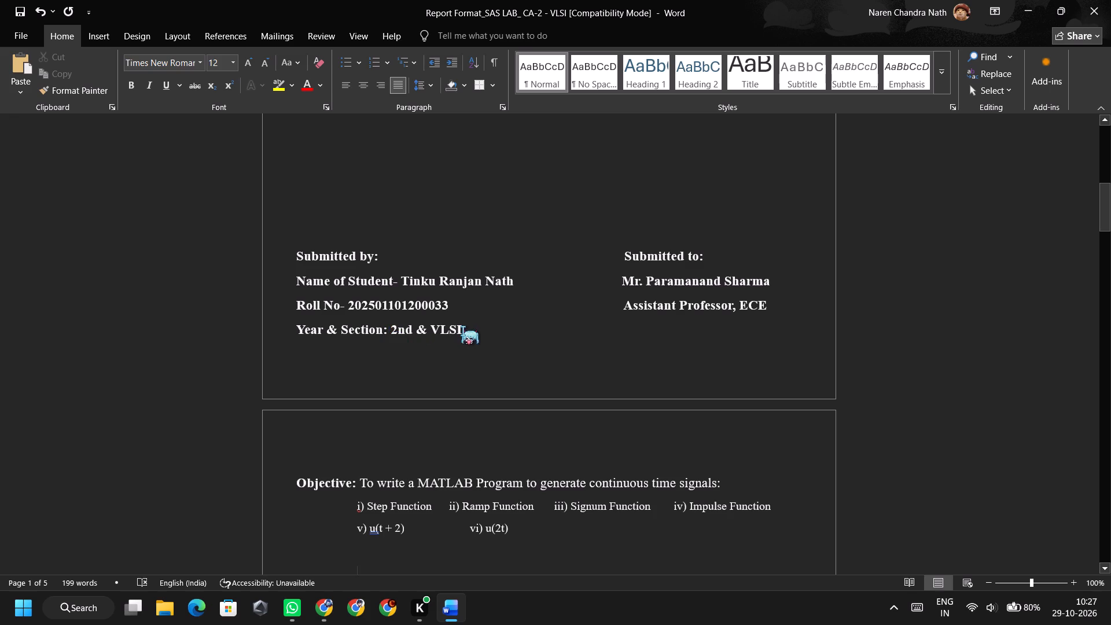
scroll(463, 331, "up", 1)
scroll(463, 331, "down", 1)
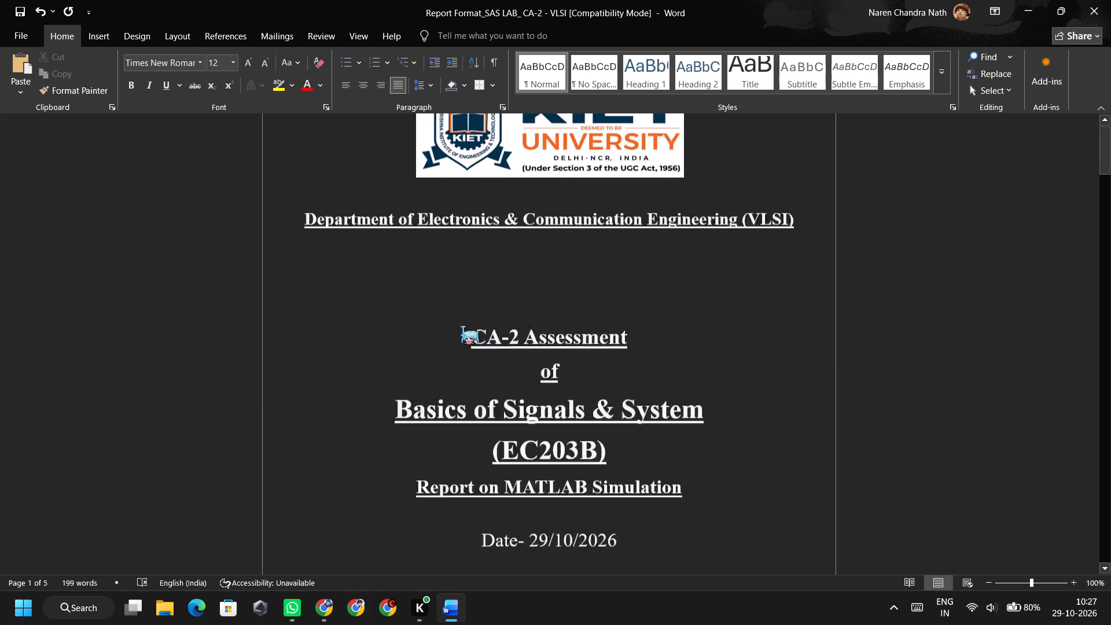
Change the section in the cover page's "Year & Section" line to A.
scroll(463, 331, "down", 1)
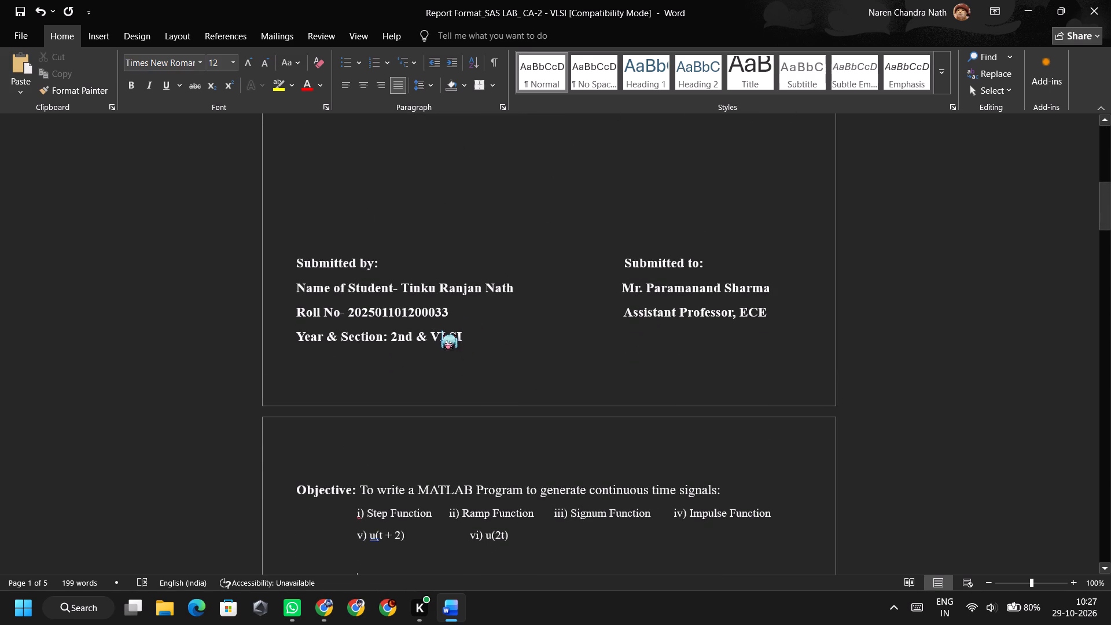
double_click(442, 336)
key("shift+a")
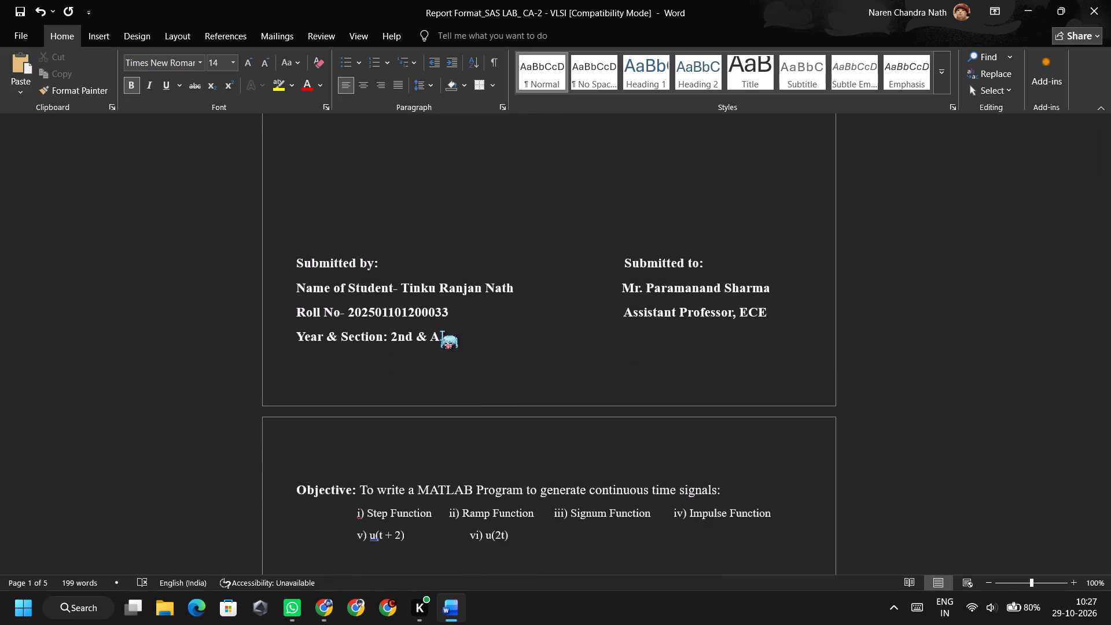
Review the cover page again and check the Objective text with its list of signals.
scroll(442, 336, "up", 2)
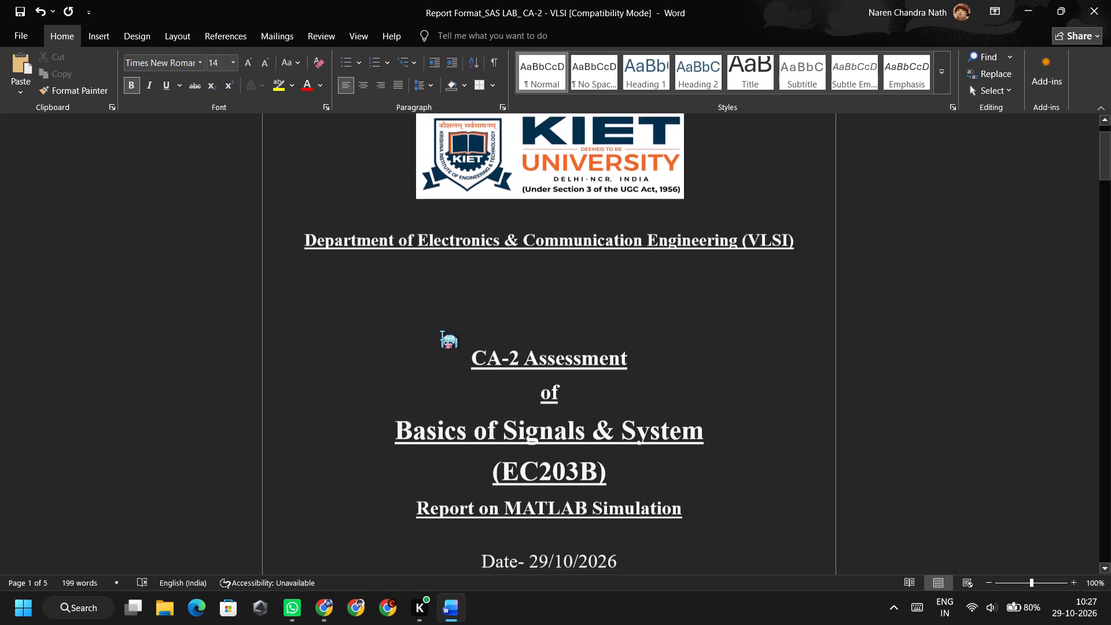
scroll(442, 336, "up", 2)
scroll(442, 336, "down", 1)
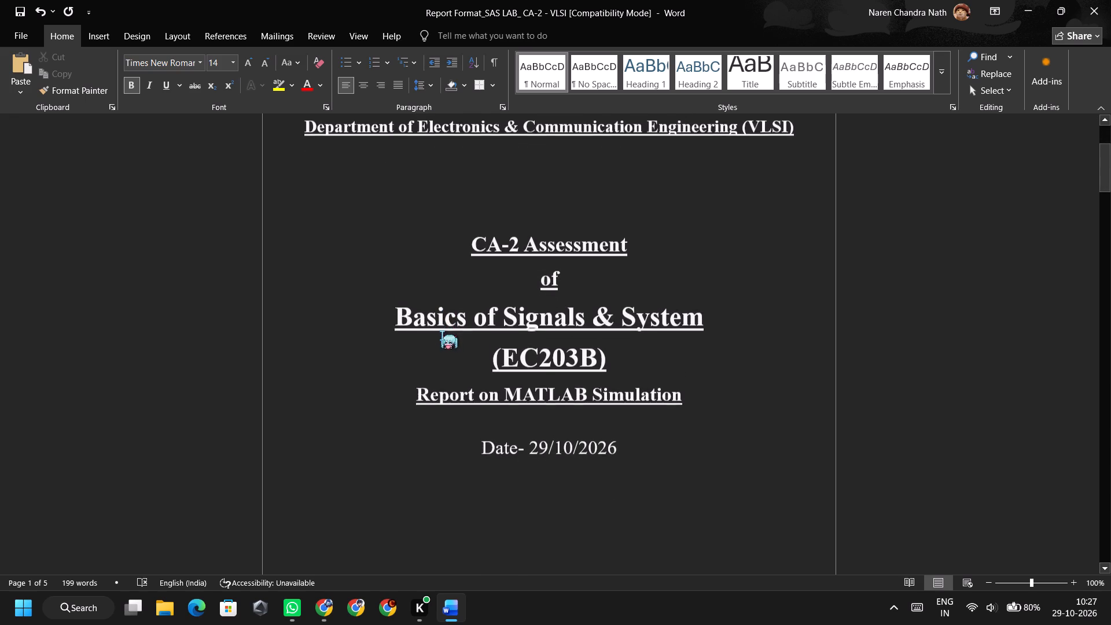
scroll(442, 336, "down", 2)
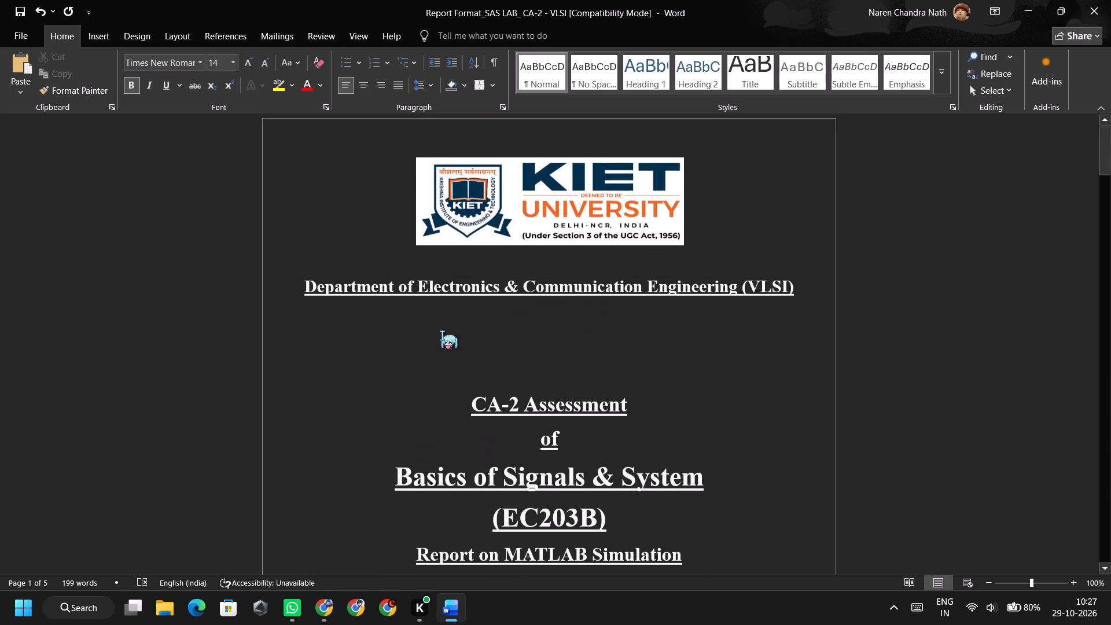
scroll(442, 336, "down", 3)
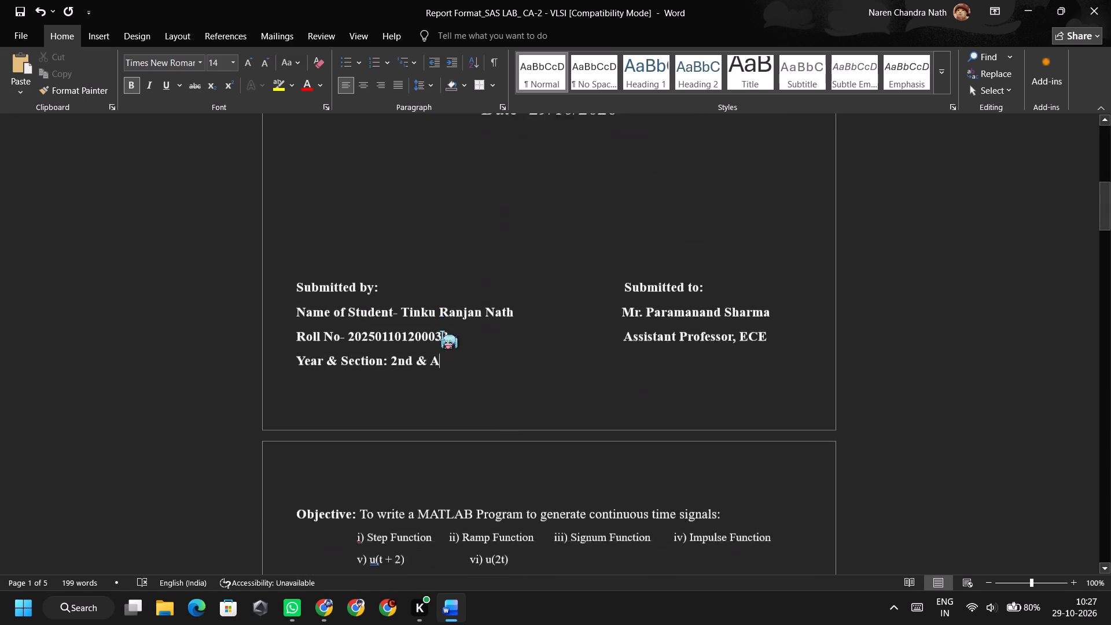
scroll(442, 336, "down", 3)
left_click_drag(516, 299, 361, 277)
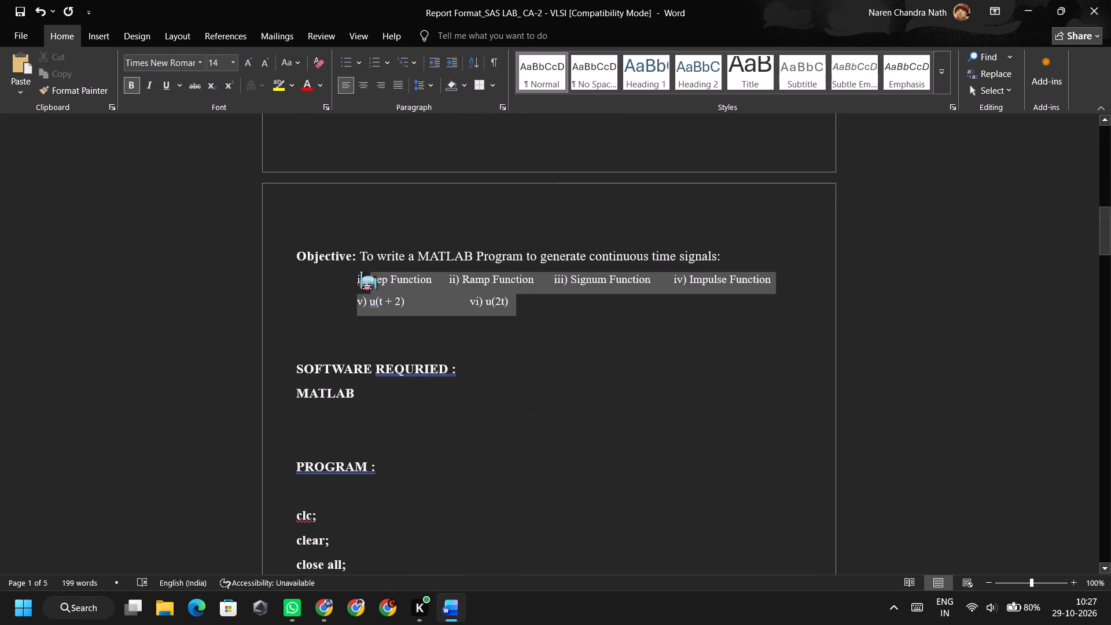
left_click_drag(361, 277, 327, 258)
left_click(415, 320)
scroll(415, 320, "down", 1)
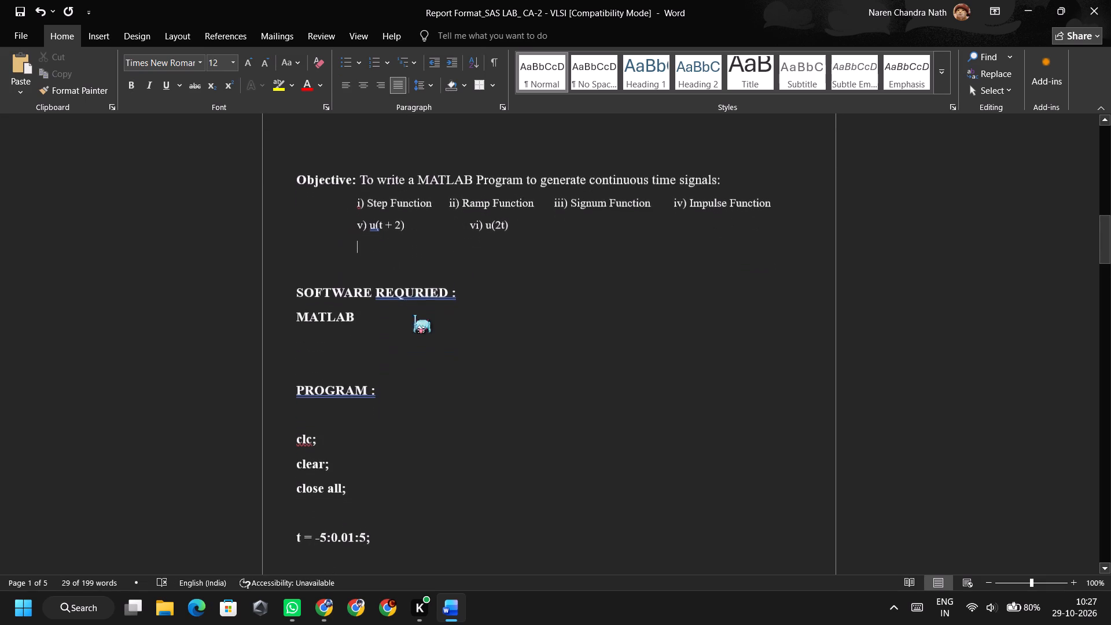
left_click_drag(519, 217, 385, 217)
left_click(495, 292)
Reduce the "MATLAB" entry under the software heading to 12 pt and remove its bold formatting.
scroll(495, 292, "down", 1)
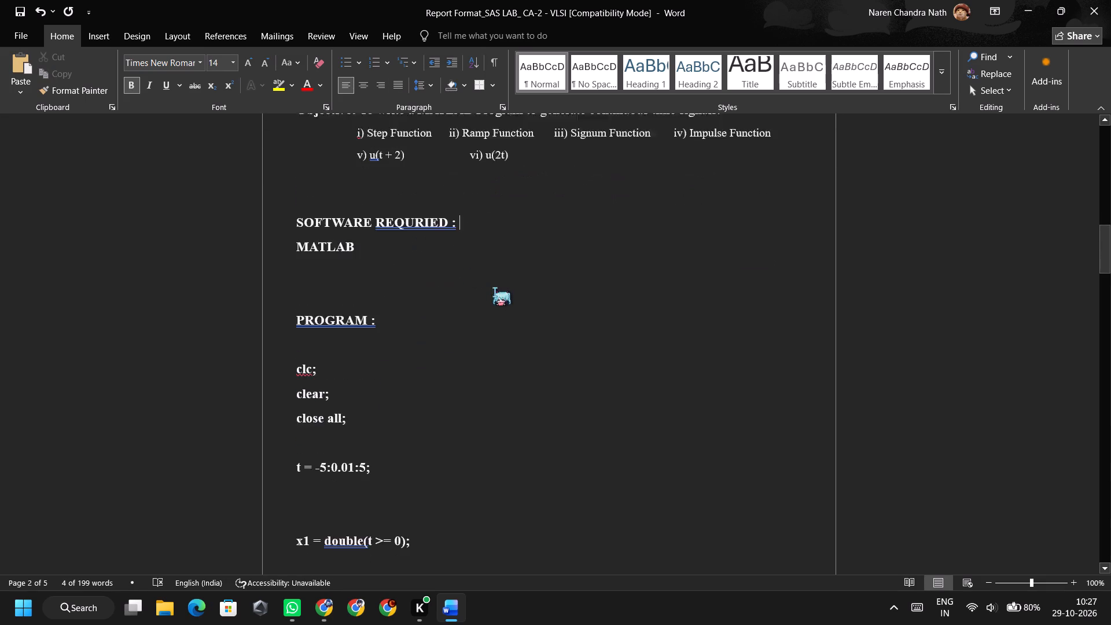
left_click_drag(373, 222, 288, 219)
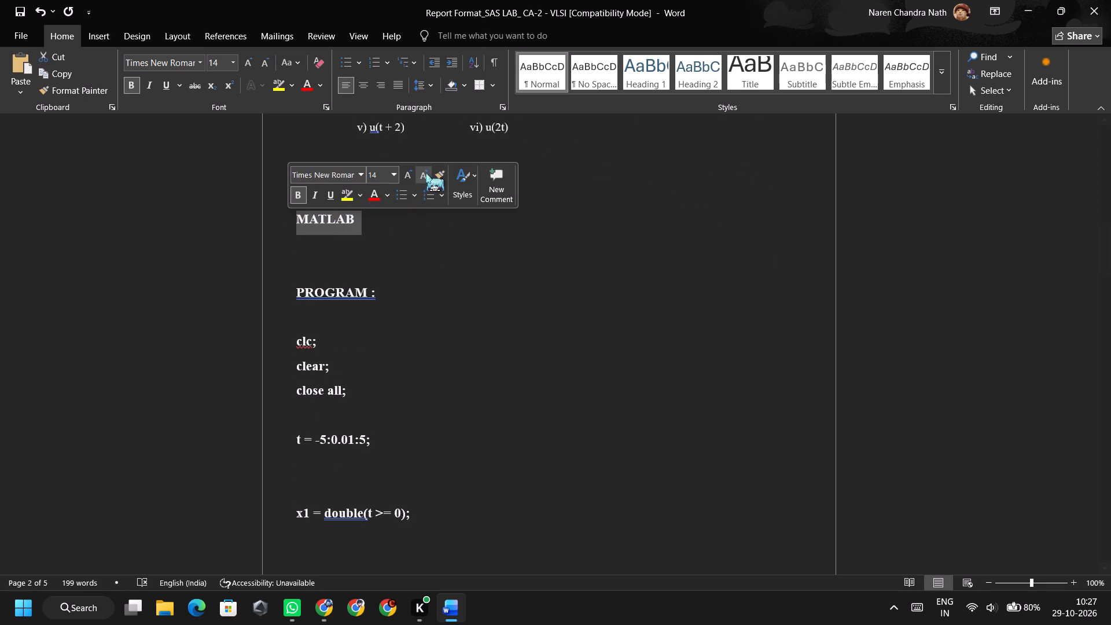
left_click(426, 173)
left_click(301, 187)
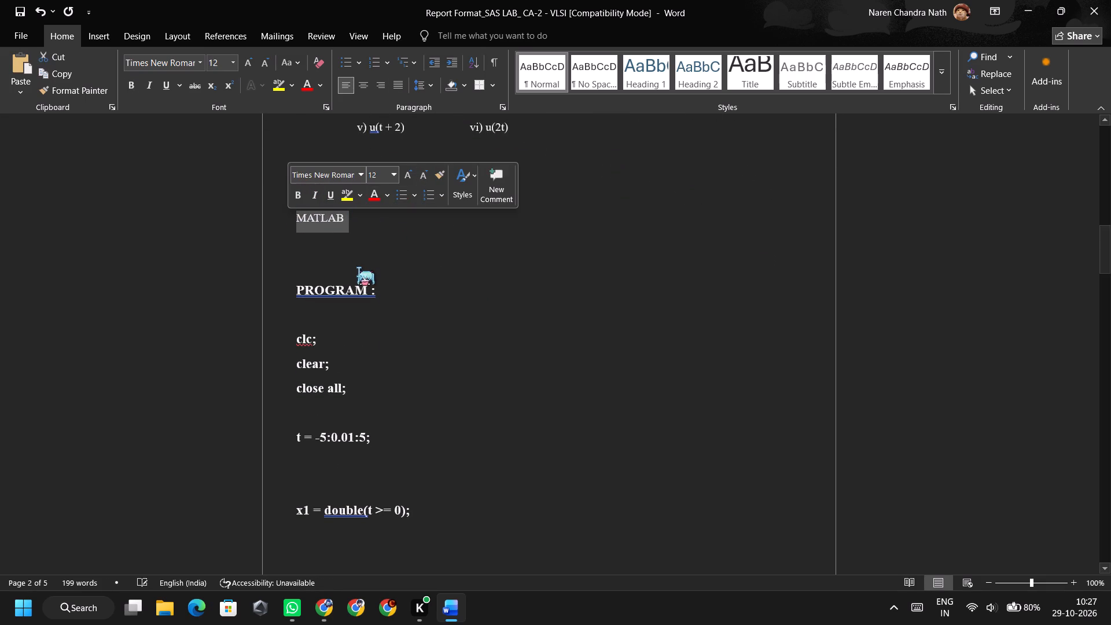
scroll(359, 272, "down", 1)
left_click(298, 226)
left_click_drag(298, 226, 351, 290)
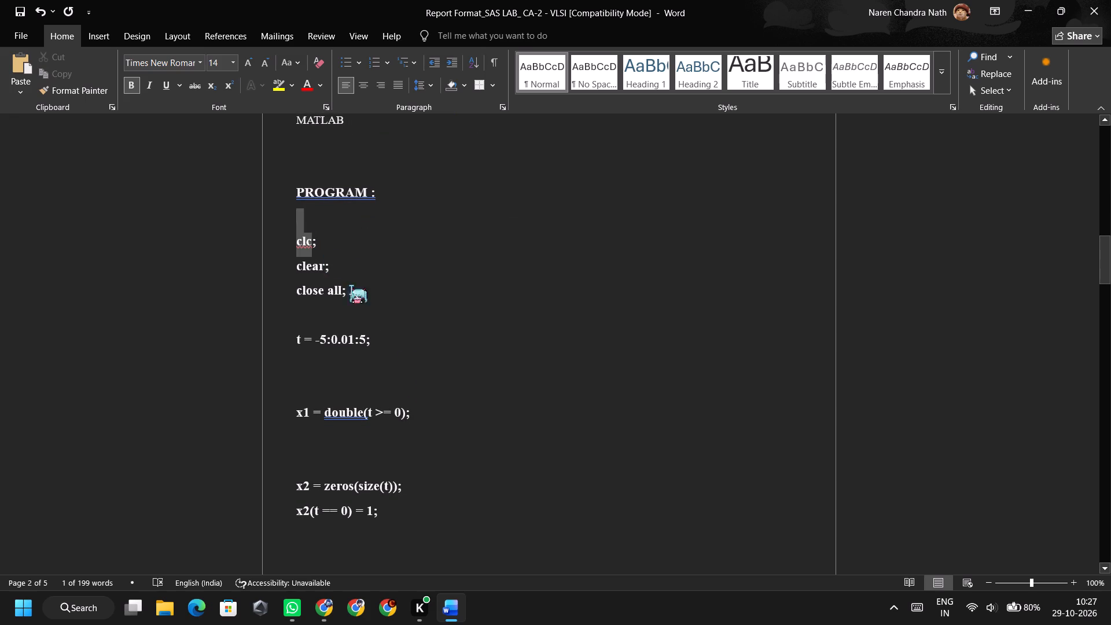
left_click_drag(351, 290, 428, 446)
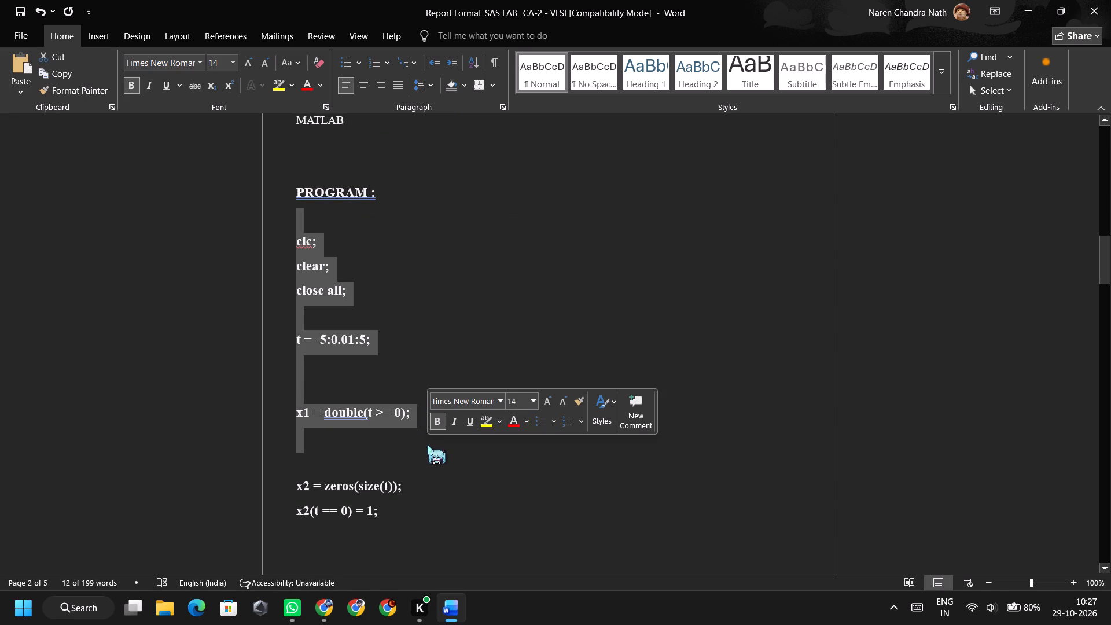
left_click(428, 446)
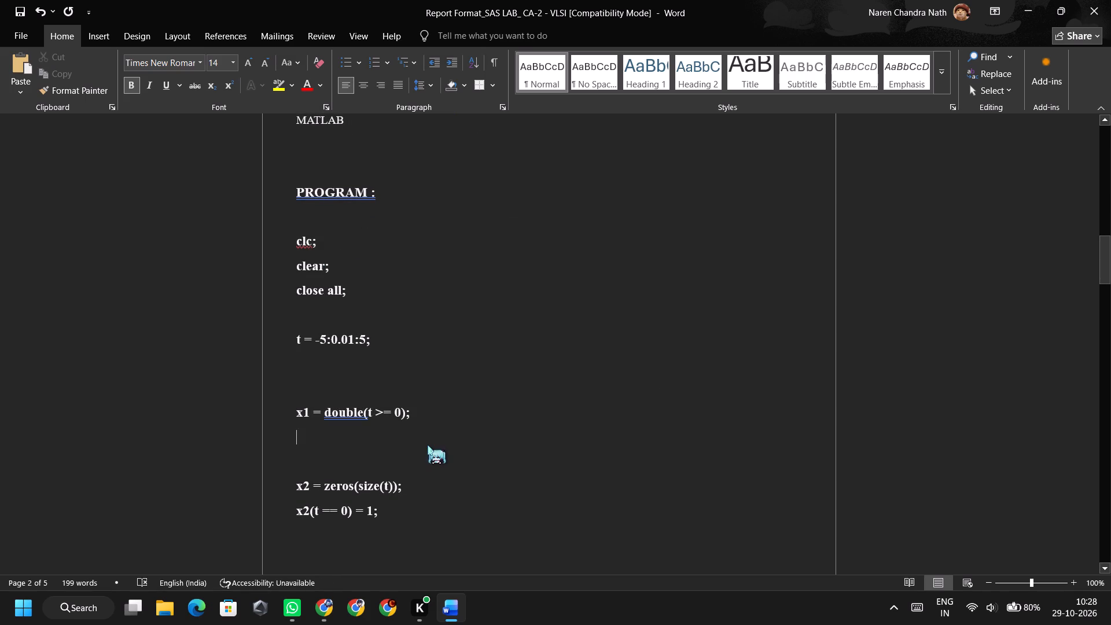
Set the whole program code under the PROGRAM heading, from clc; to the sgtitle line, to 12 pt.
left_click_drag(300, 220, 425, 527)
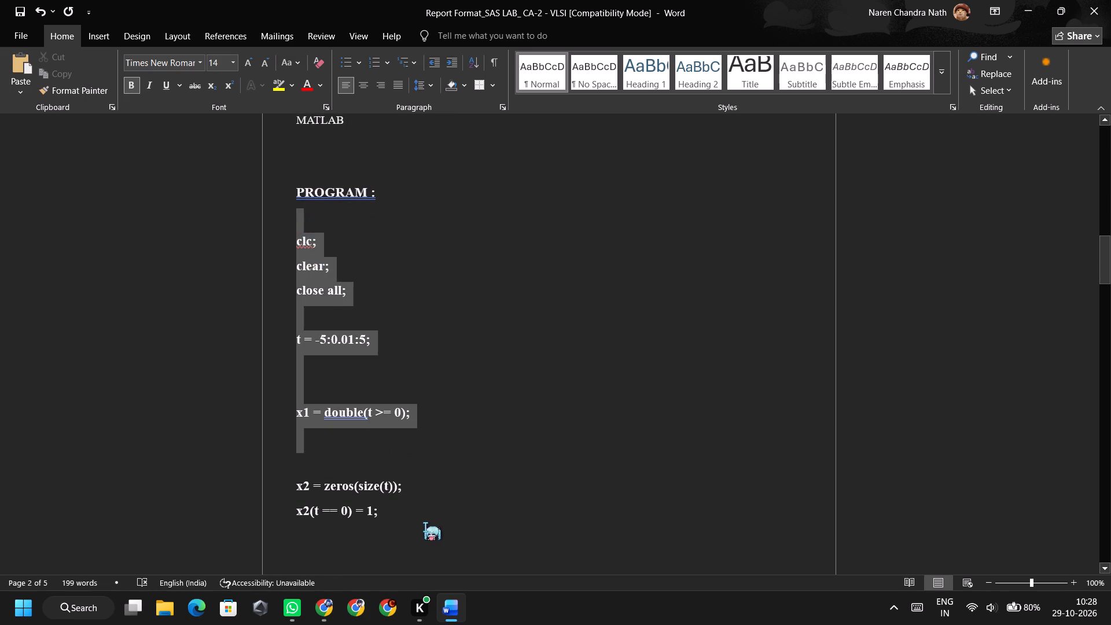
left_click_drag(425, 527, 425, 526)
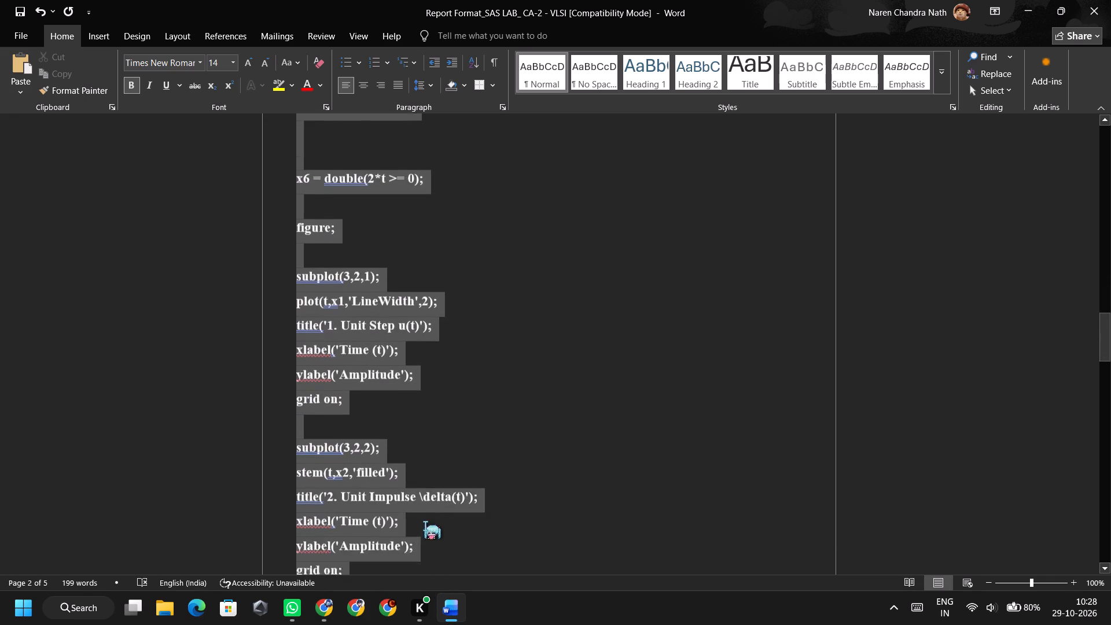
left_click_drag(425, 526, 450, 582)
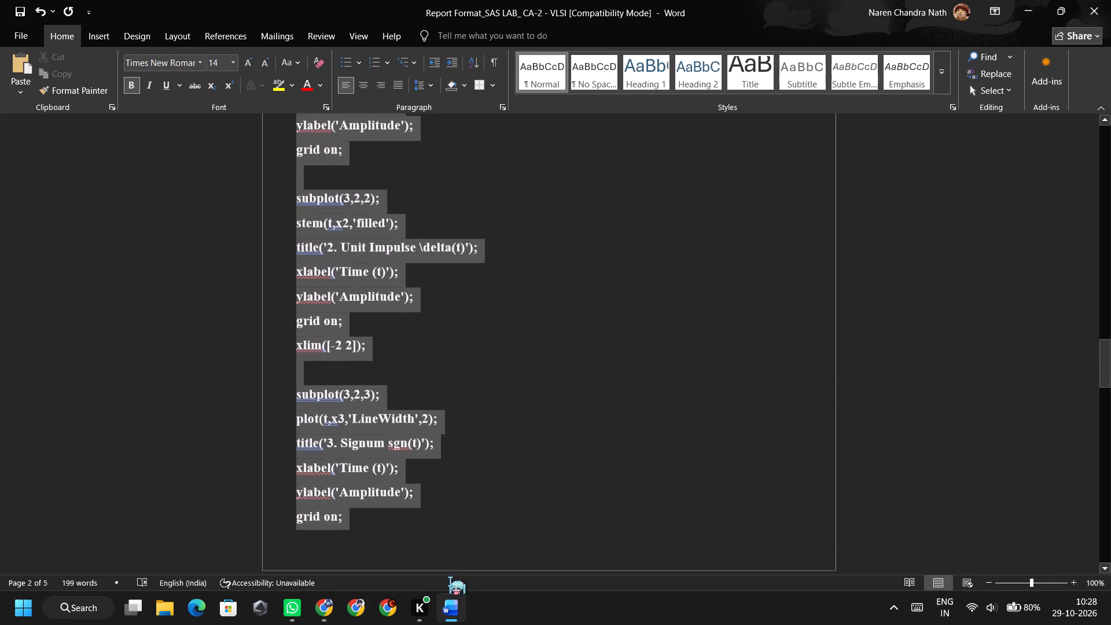
left_click_drag(450, 582, 453, 580)
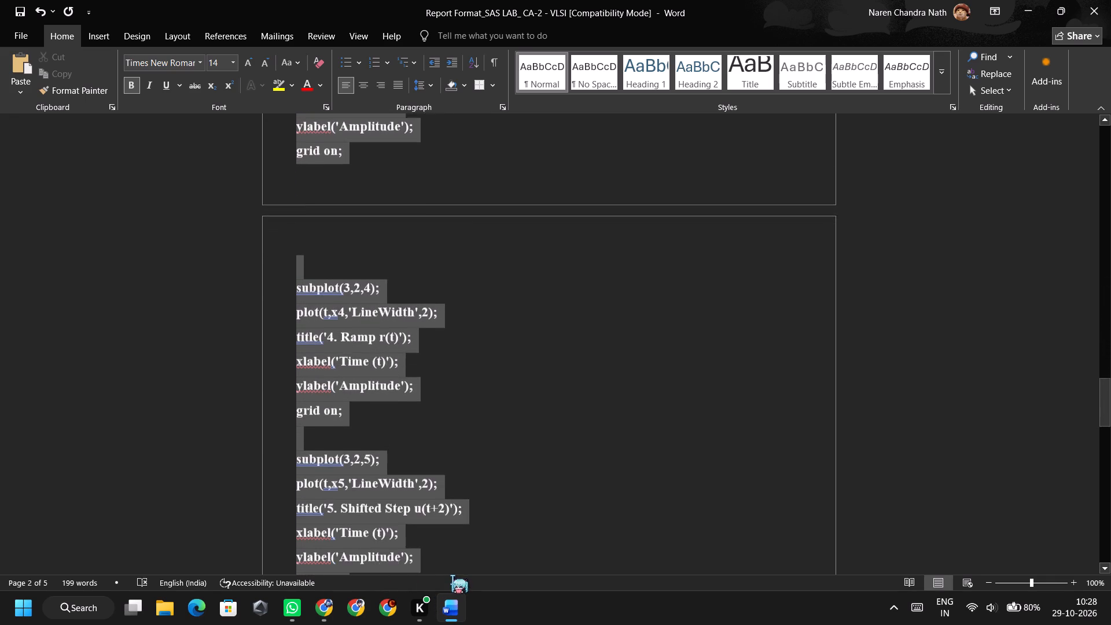
left_click_drag(453, 580, 468, 576)
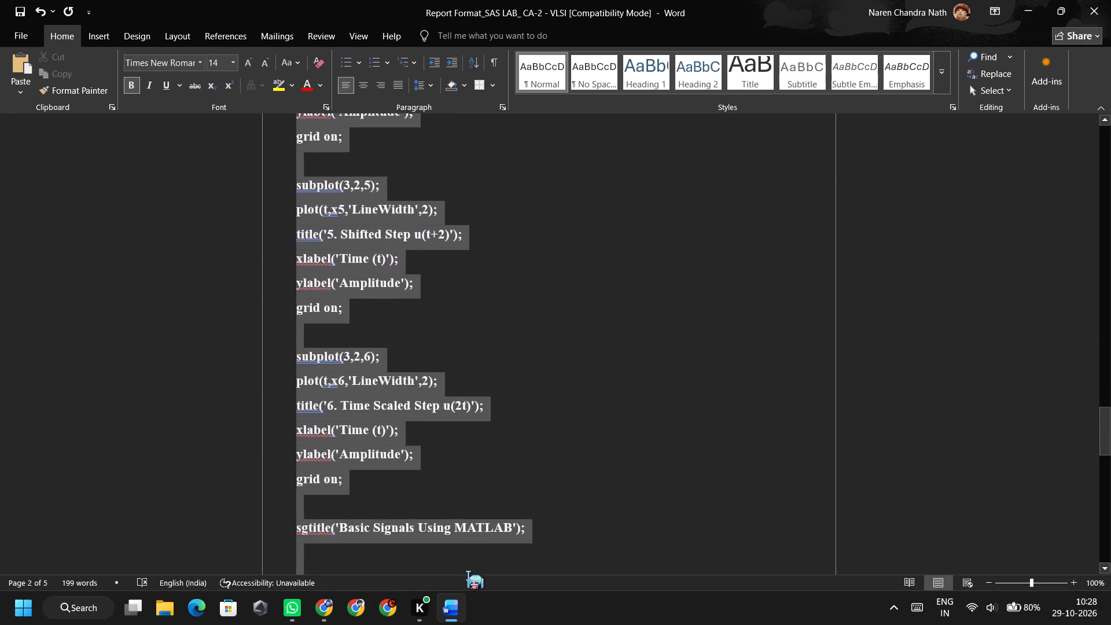
left_click_drag(468, 576, 350, 428)
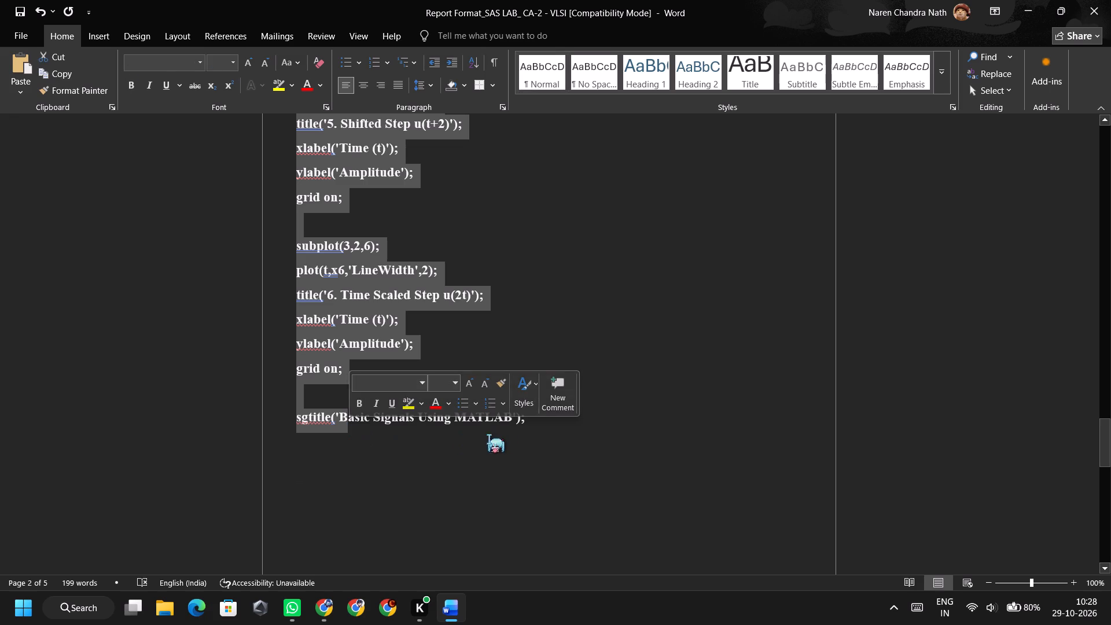
left_click(497, 434)
left_click_drag(538, 424, 284, 214)
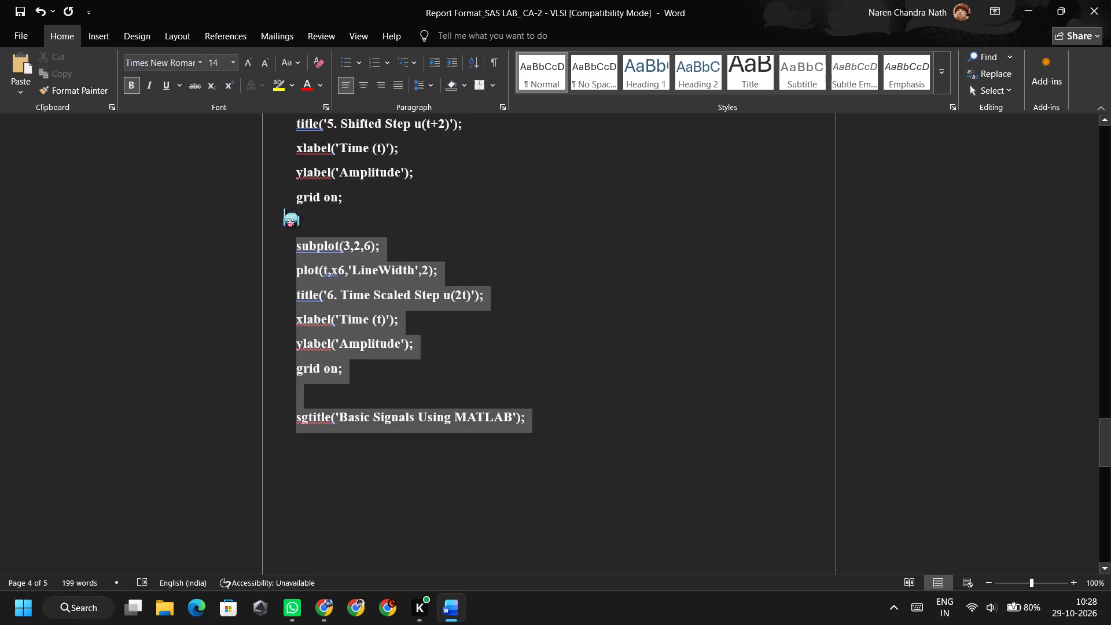
left_click_drag(284, 214, 284, 112)
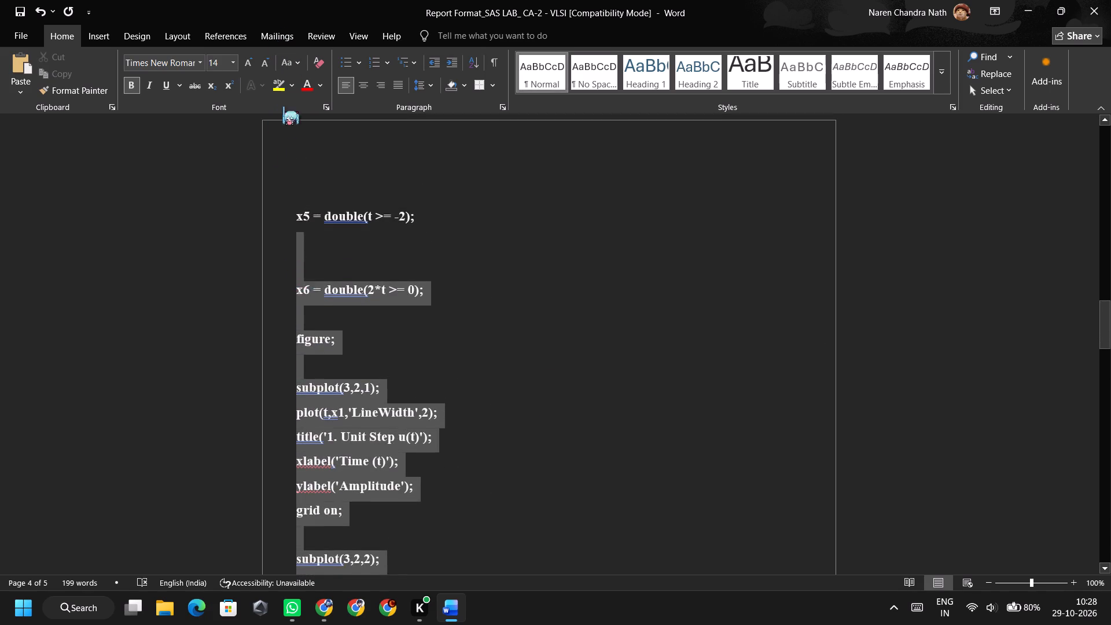
left_click_drag(284, 112, 292, 285)
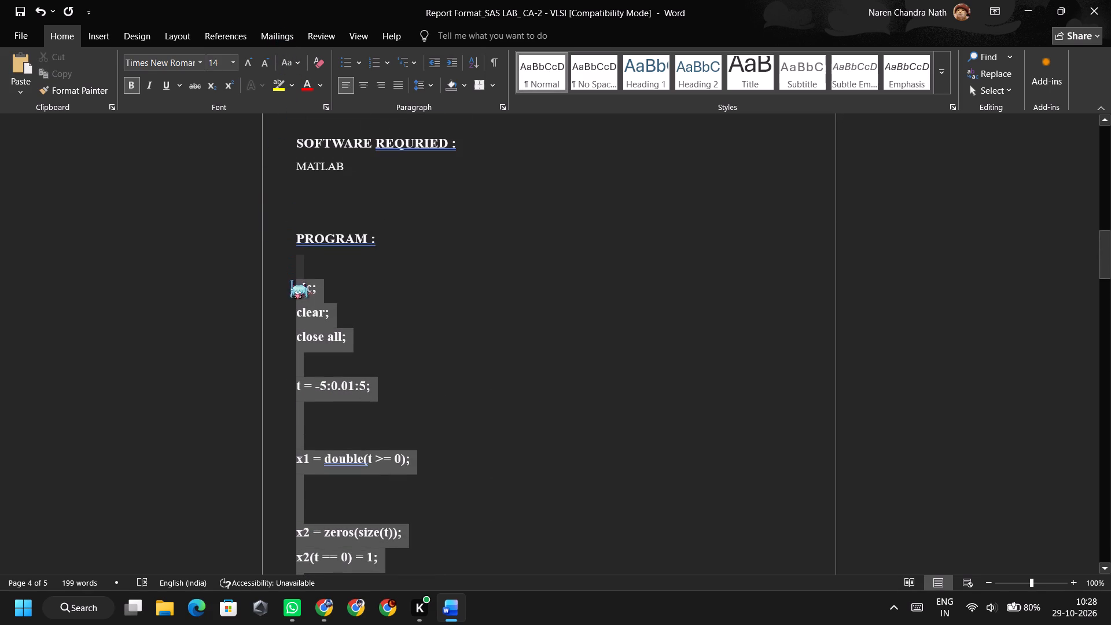
left_click_drag(292, 285, 293, 296)
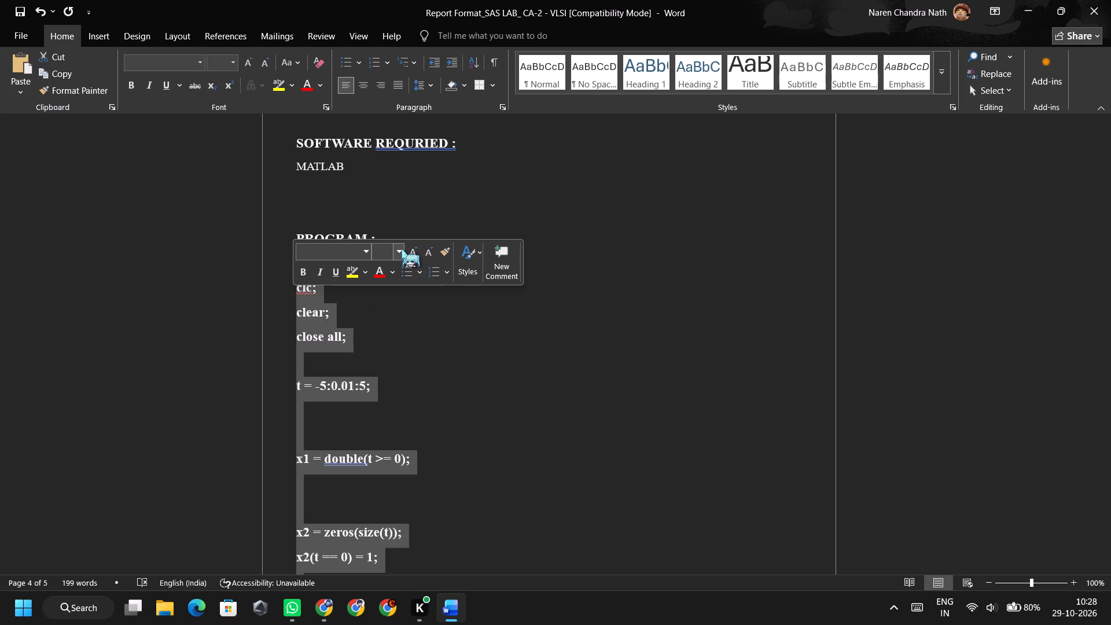
left_click(402, 249)
left_click(385, 337)
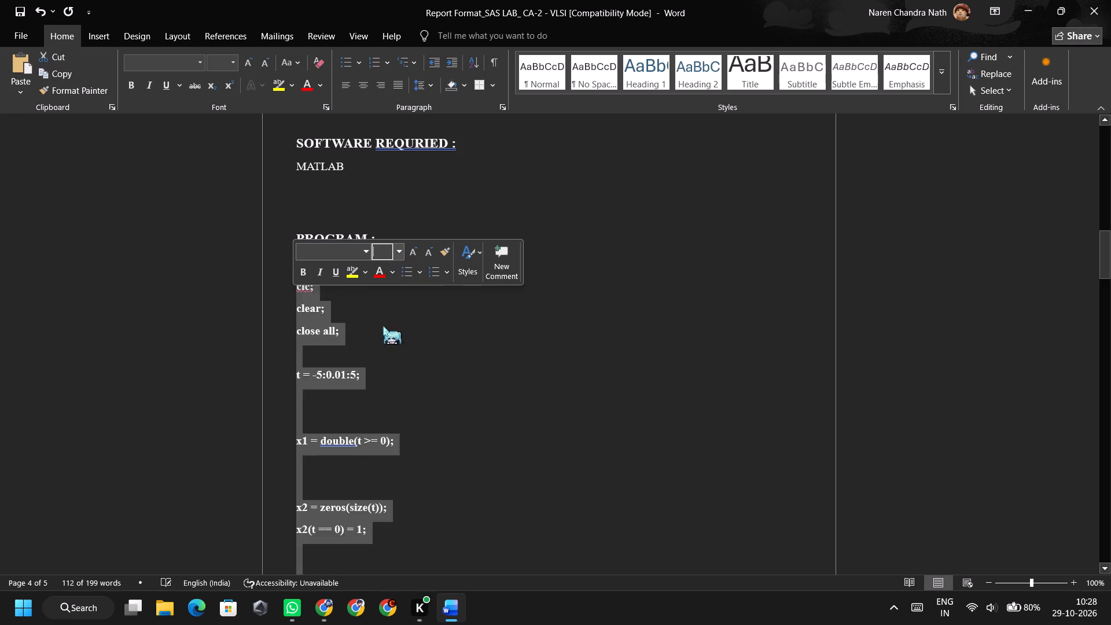
left_click(429, 323)
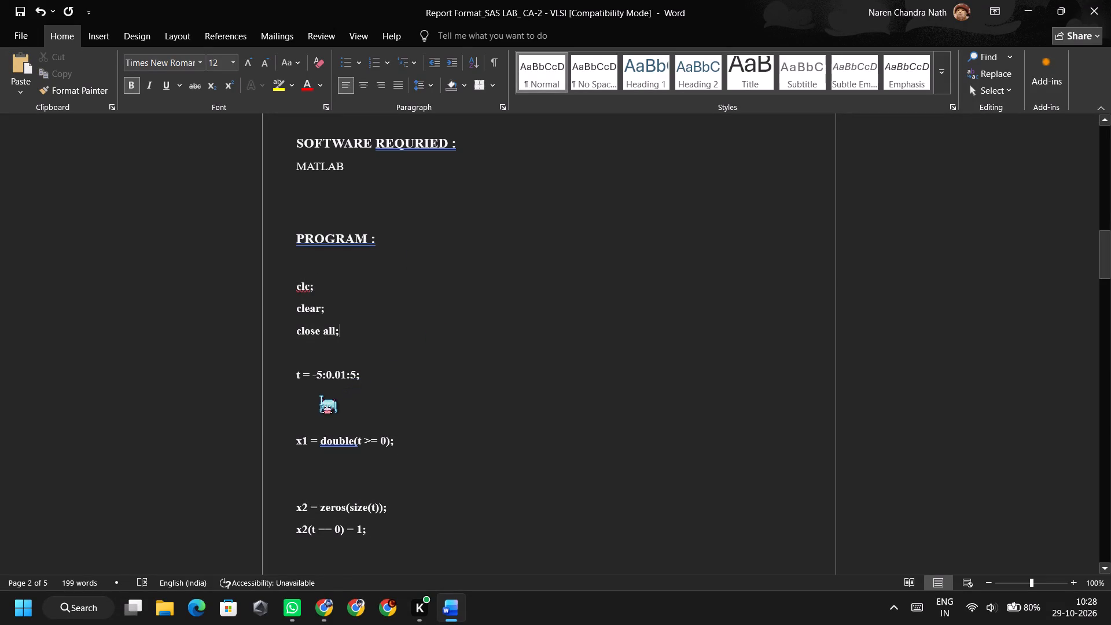
Remove the extra blank lines before the x1, x2 and x3 definitions, keeping one blank line between them.
left_click(321, 400)
key("BackSpace")
left_click(314, 442)
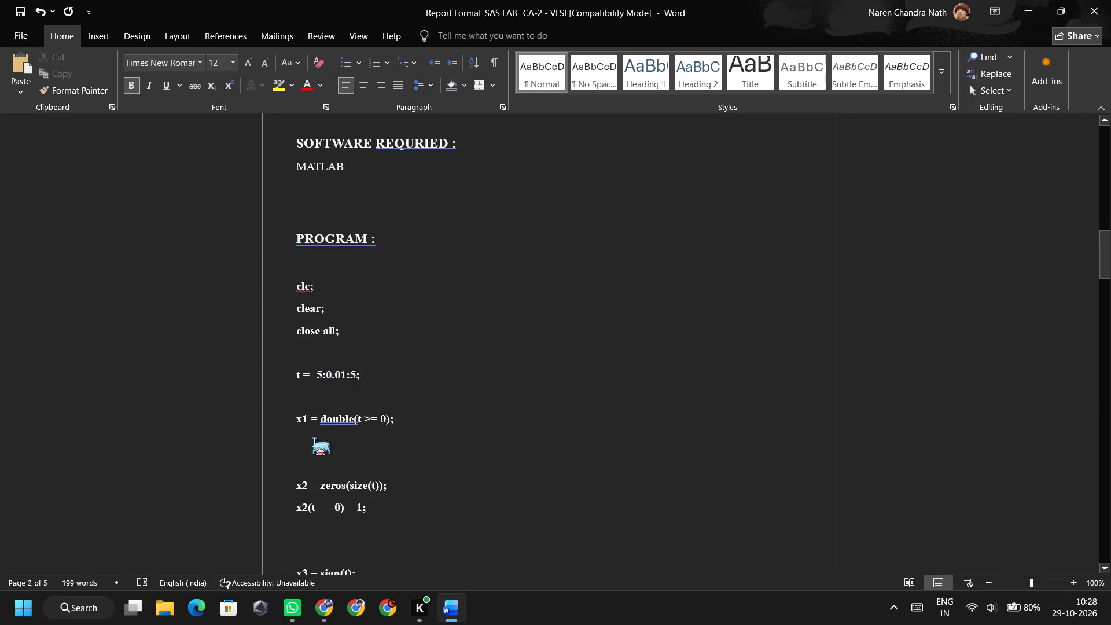
key("BackSpace")
scroll(314, 442, "down", 1)
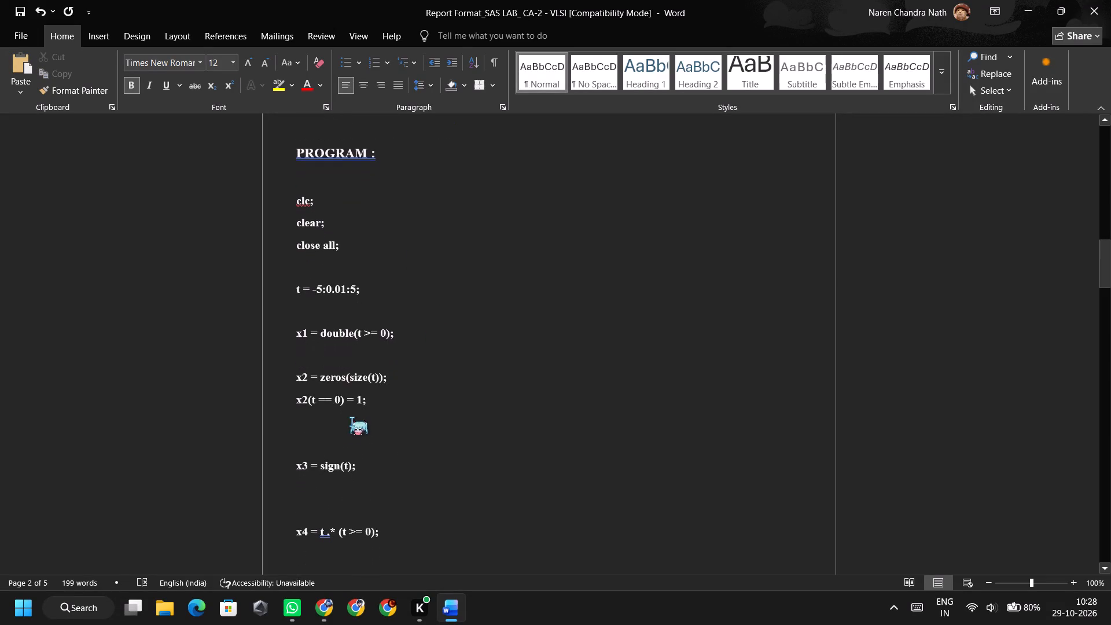
left_click(334, 421)
key("BackSpace")
Remove the extra blank lines before the x4, x5 and x6 definitions, keeping one blank line between them.
scroll(334, 421, "down", 1)
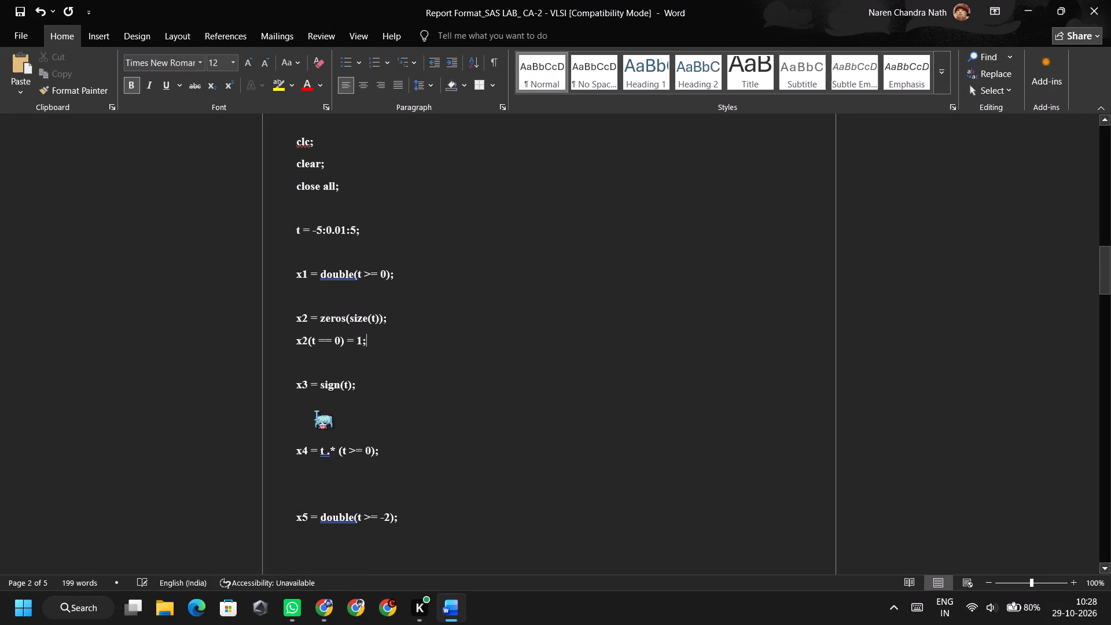
left_click(305, 419)
key("BackSpace")
left_click(317, 440)
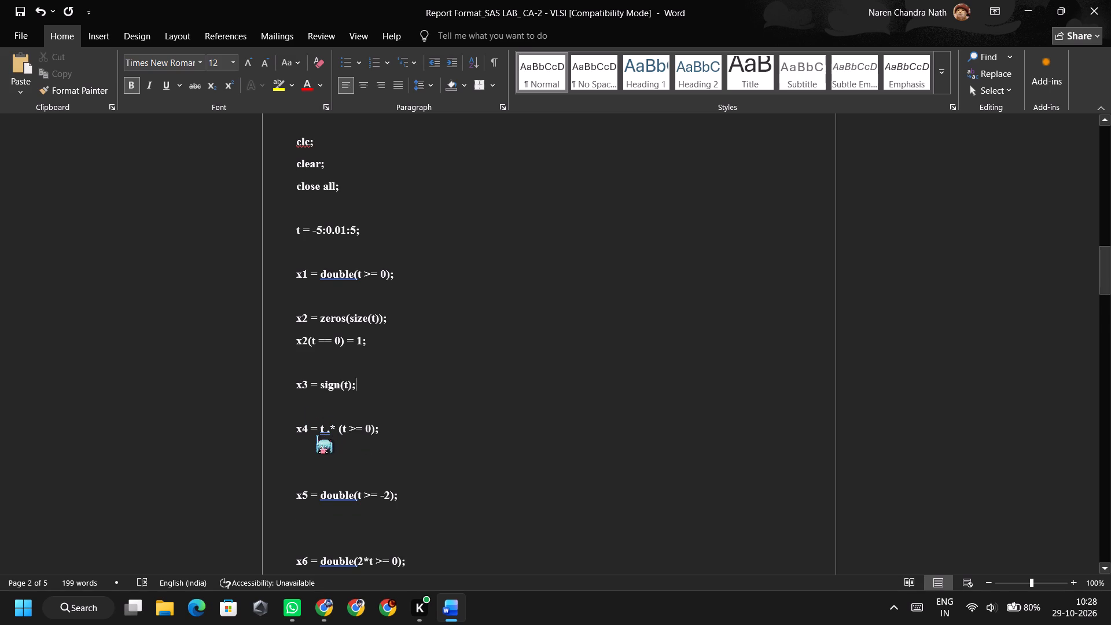
left_click(296, 463)
key("BackSpace")
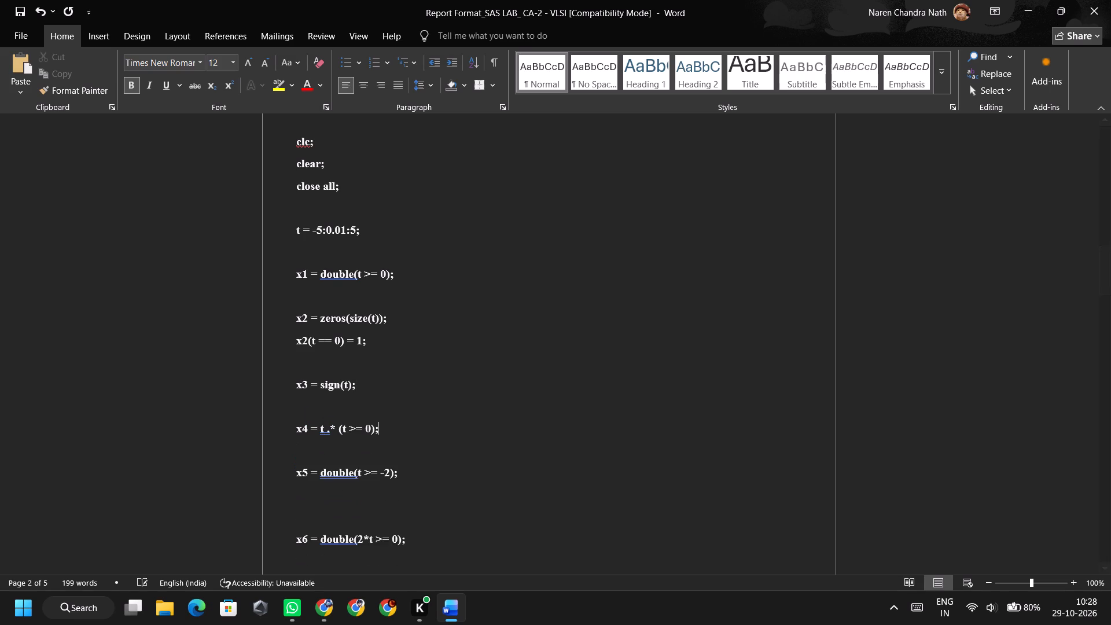
scroll(296, 463, "down", 1)
left_click(325, 358)
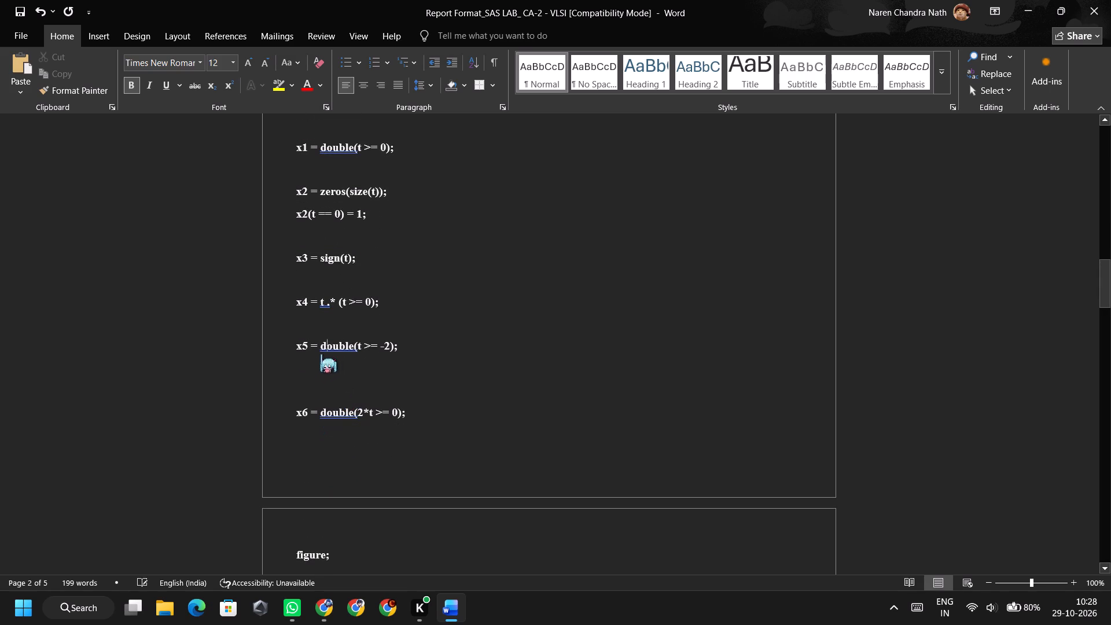
left_click(313, 369)
key("BackSpace")
Delete the blank line above subplot(3,2,1) and add one above "figure;" so it starts the next page with the subplot code.
left_click(326, 414)
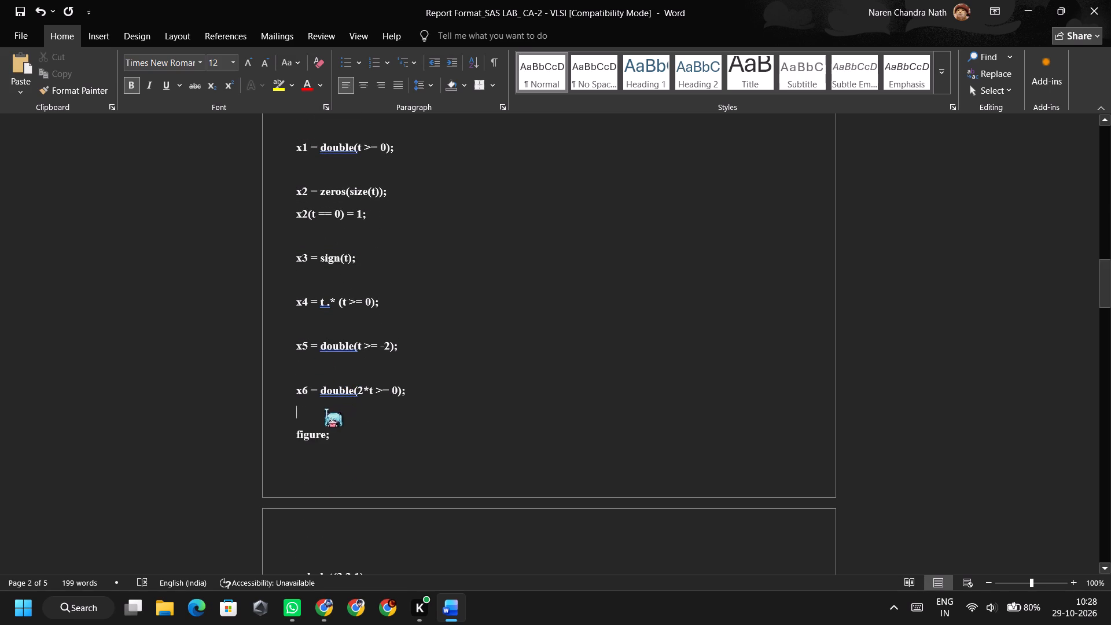
scroll(326, 414, "down", 2)
right_click(382, 389)
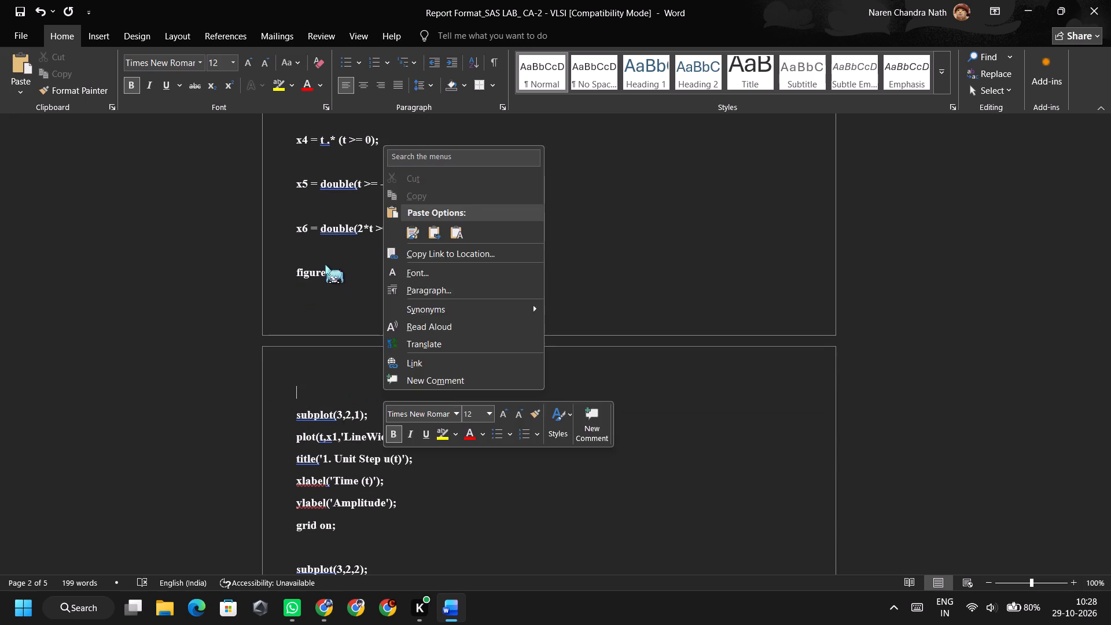
left_click(313, 250)
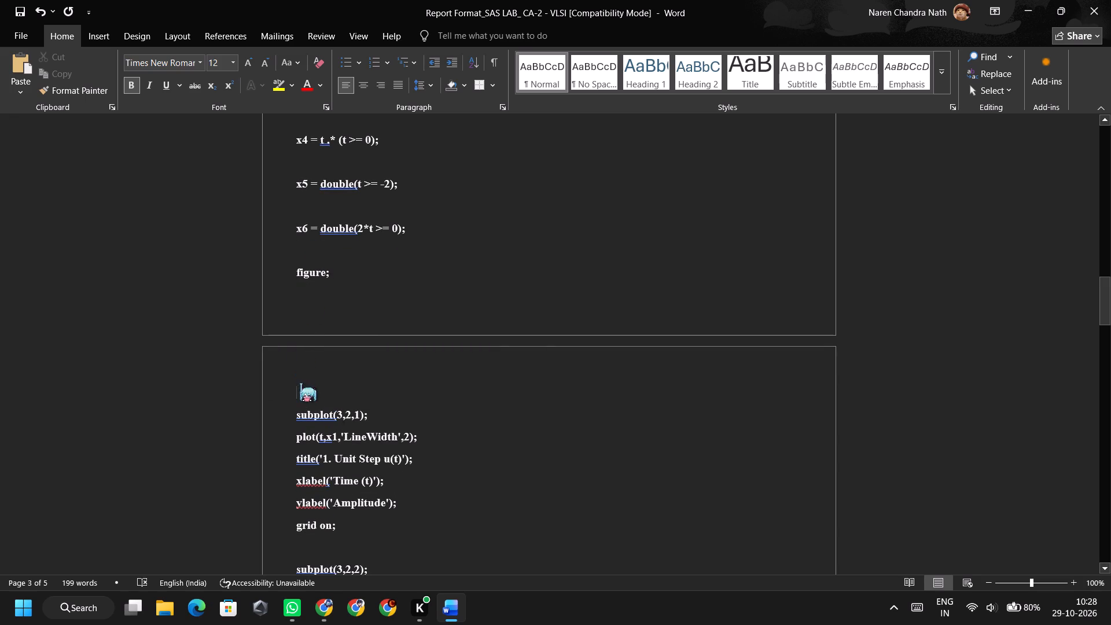
left_click(301, 388)
key("BackSpace")
key("Up")
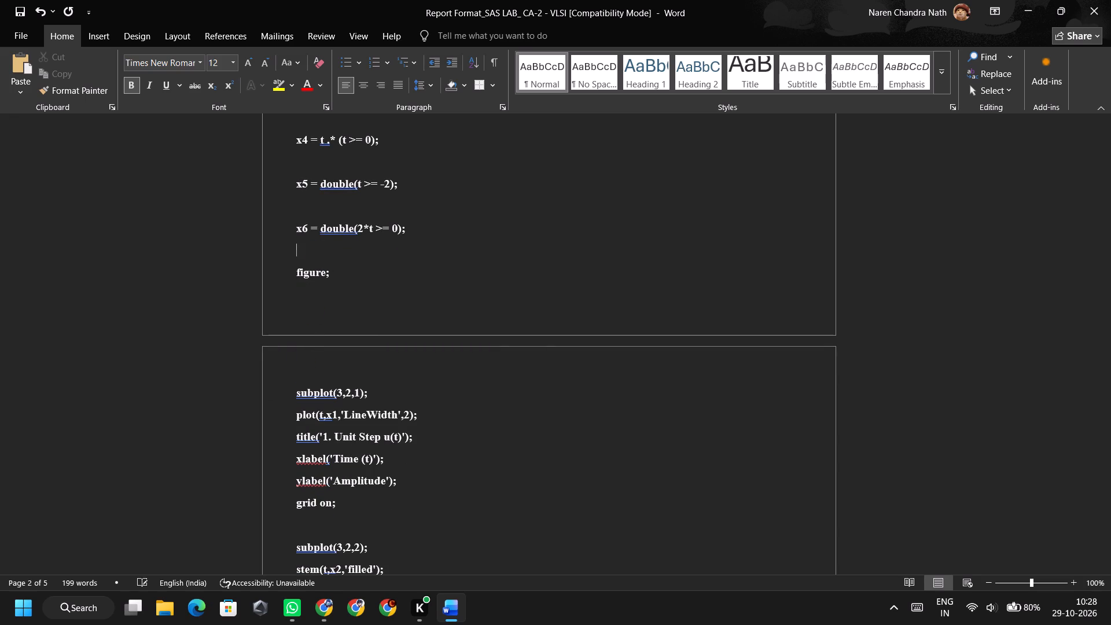
key("Return")
Look through the remaining subplot code down to the final sgtitle line to check its layout.
scroll(436, 389, "down", 1)
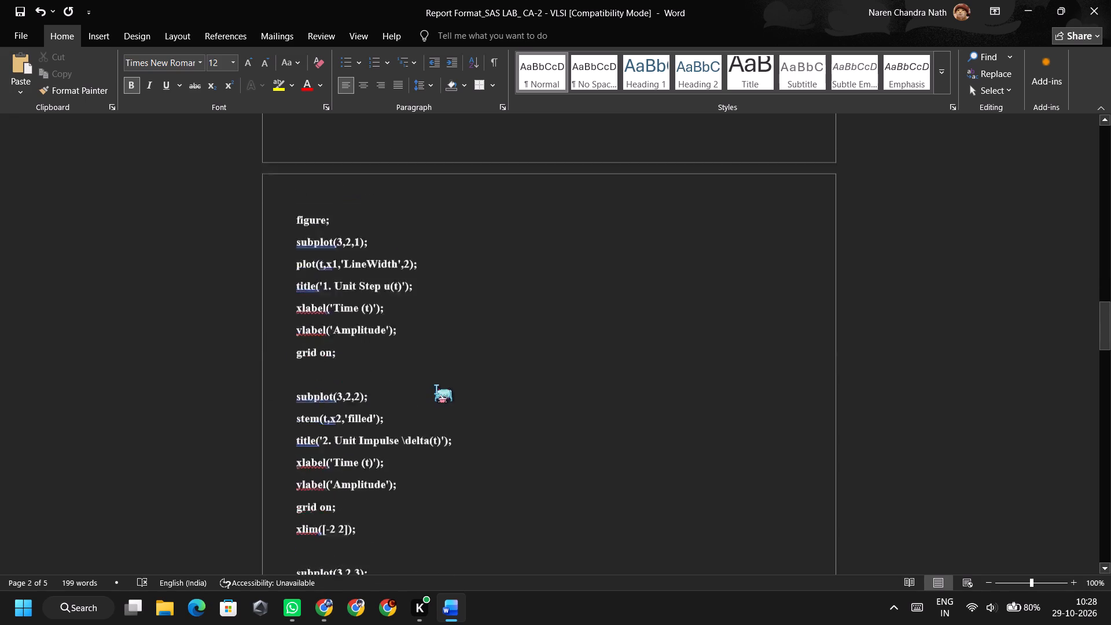
scroll(436, 389, "down", 8)
left_click_drag(436, 386, 340, 361)
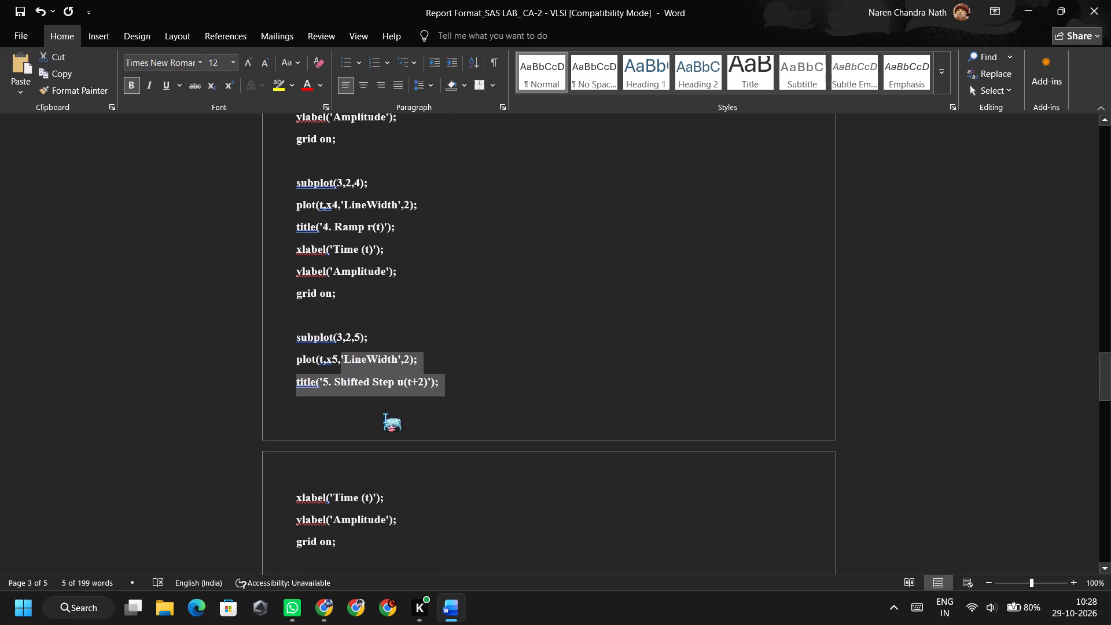
left_click(385, 418)
scroll(385, 418, "down", 3)
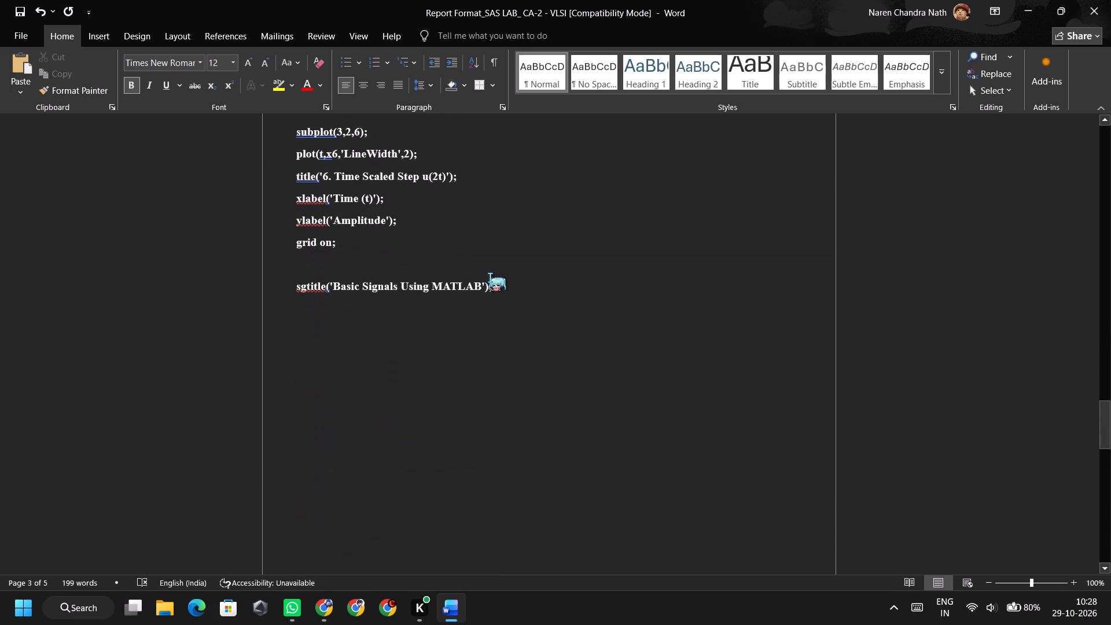
left_click_drag(510, 285, 310, 284)
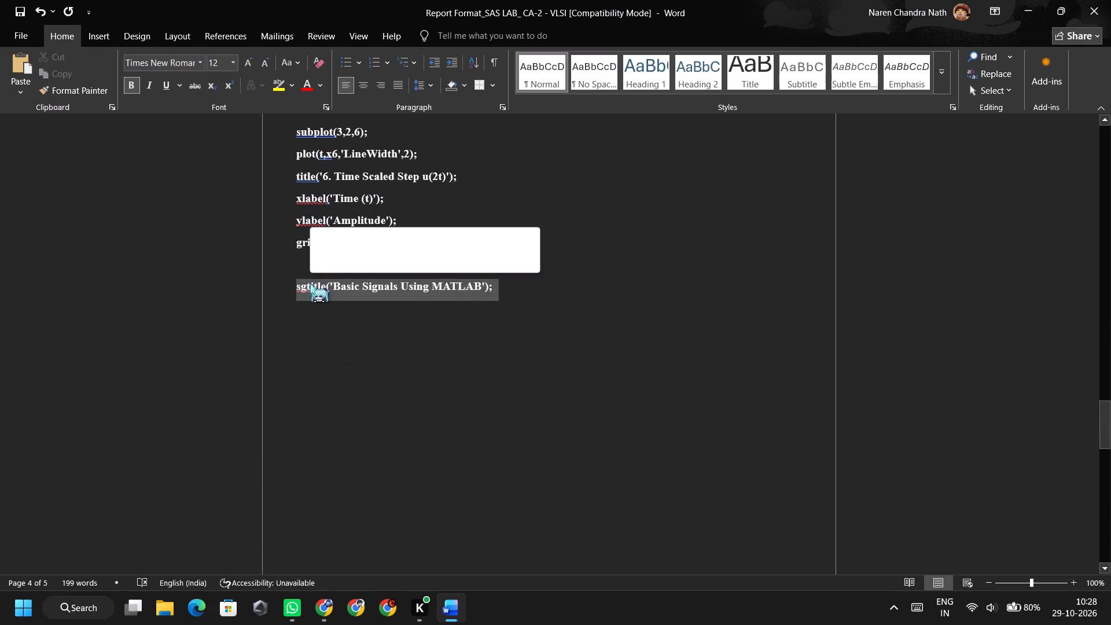
left_click(348, 287)
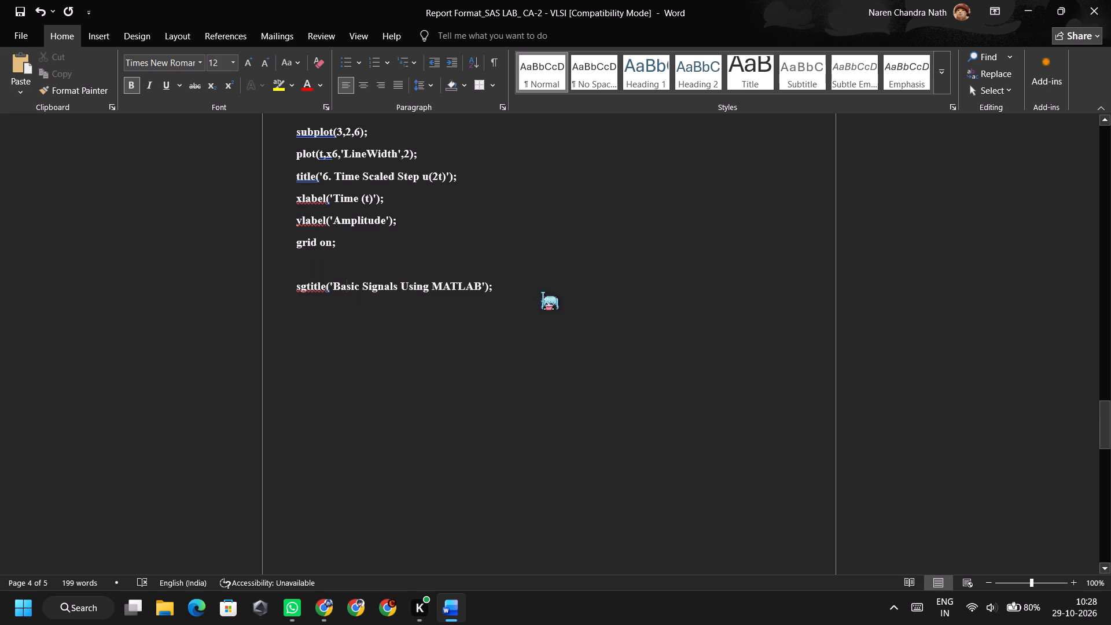
Switch to MATLAB in Chrome and go to the sgtitle line at the end of ca.m.
left_click(323, 614)
scroll(340, 363, "down", 5)
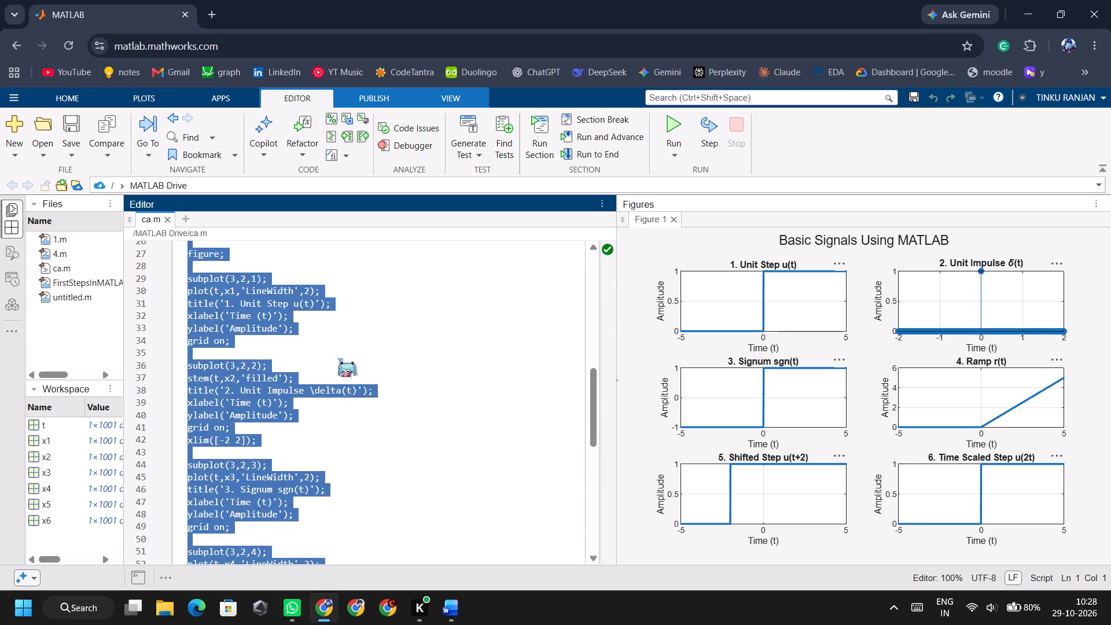
scroll(340, 363, "down", 1)
left_click(408, 385)
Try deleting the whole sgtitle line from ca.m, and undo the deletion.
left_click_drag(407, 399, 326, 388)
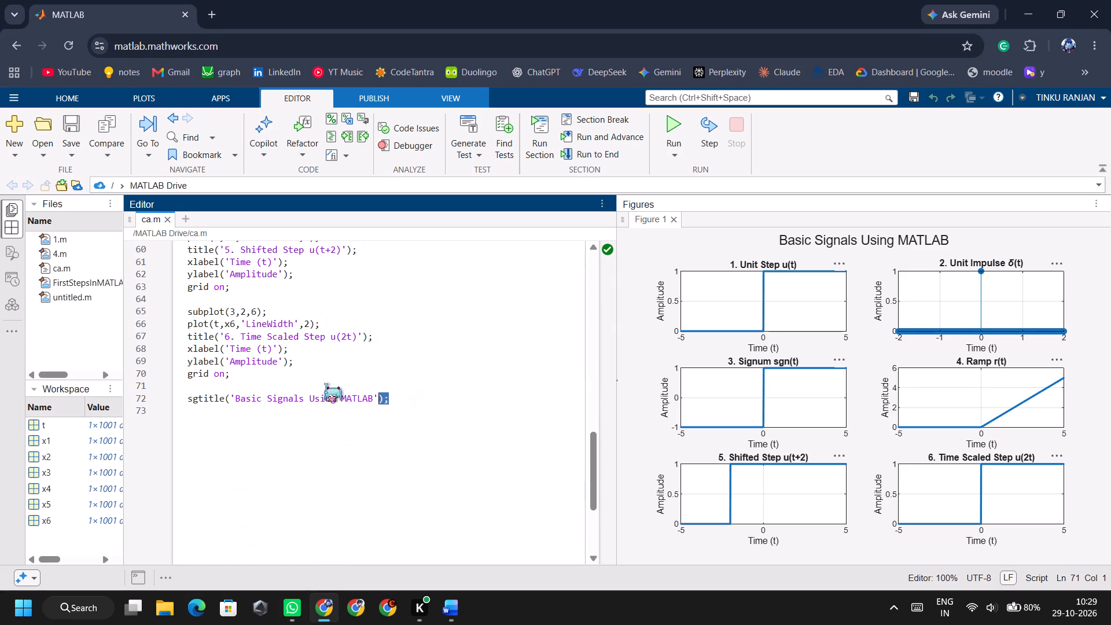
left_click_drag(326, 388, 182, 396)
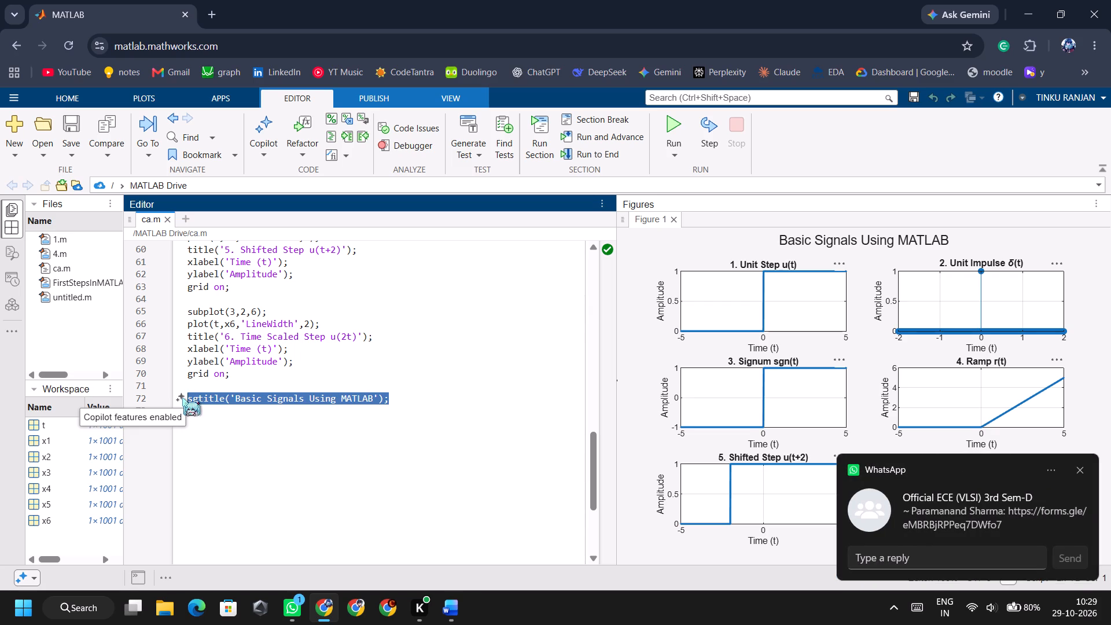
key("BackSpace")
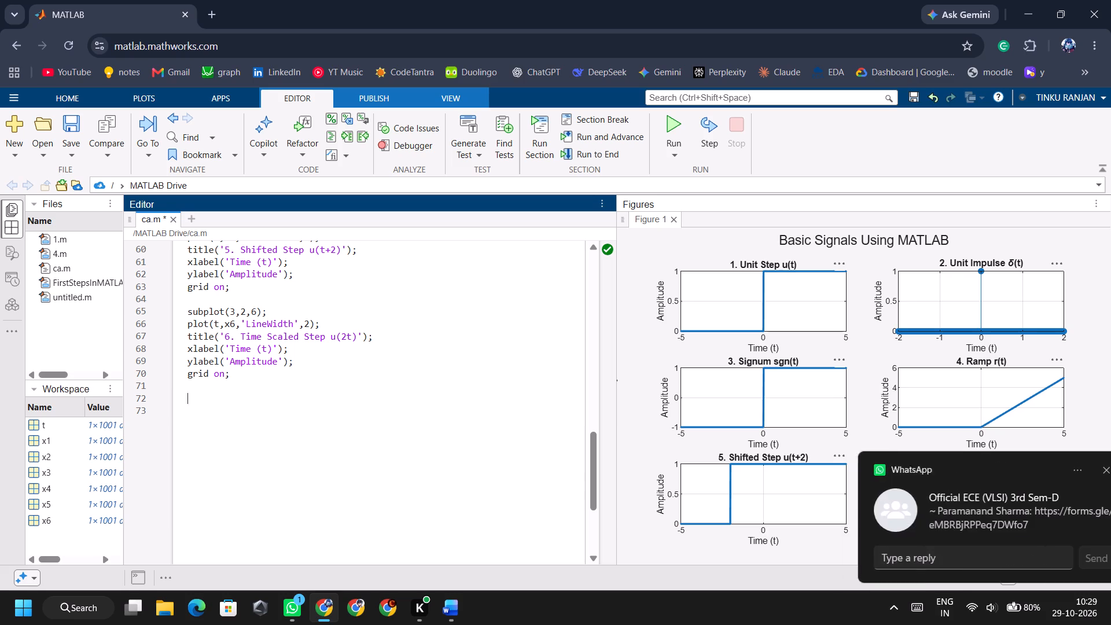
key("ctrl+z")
Shorten the sgtitle text in ca.m to 'Basic Signals' and run the script to regenerate the figure.
left_click(248, 399)
left_click_drag(248, 399, 278, 399)
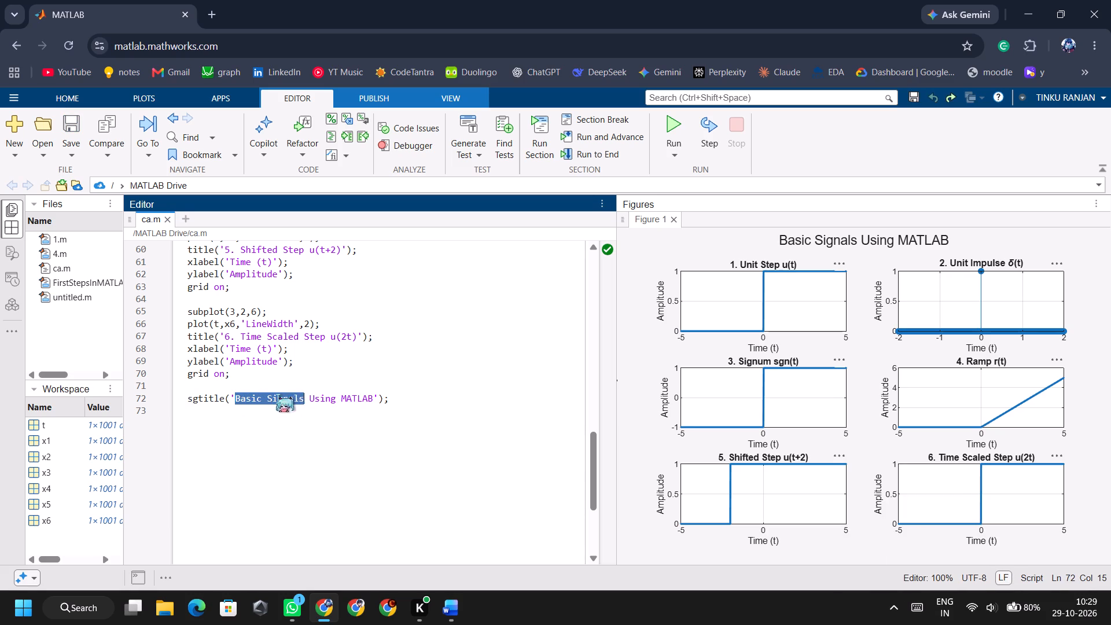
left_click_drag(278, 399, 312, 399)
left_click(312, 399)
left_click_drag(312, 399, 351, 400)
key("BackSpace")
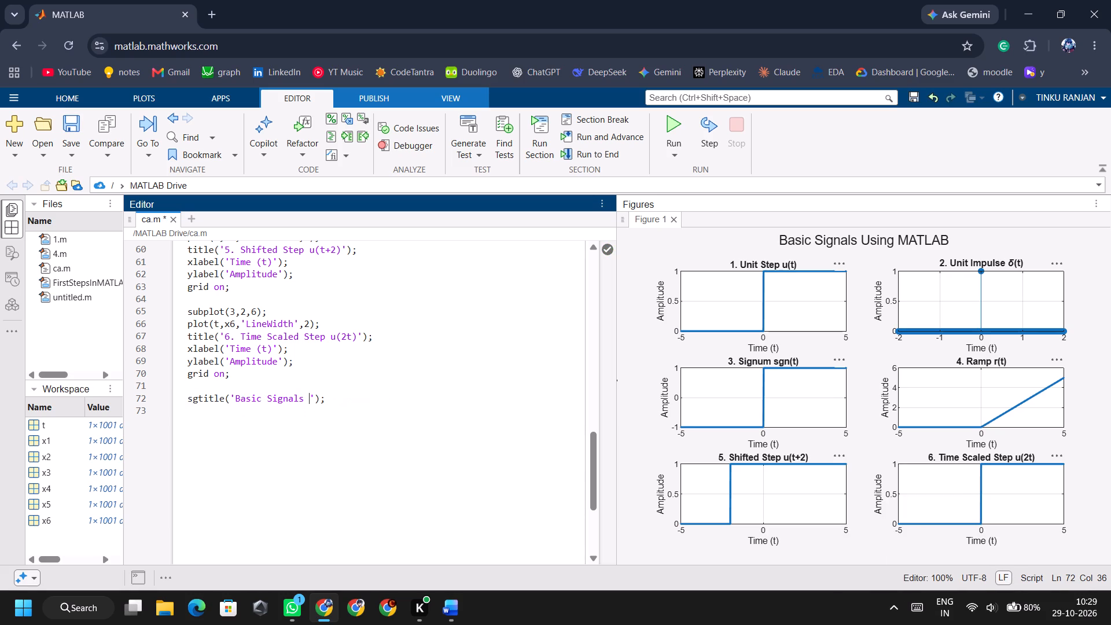
key("BackSpace")
left_click(672, 125)
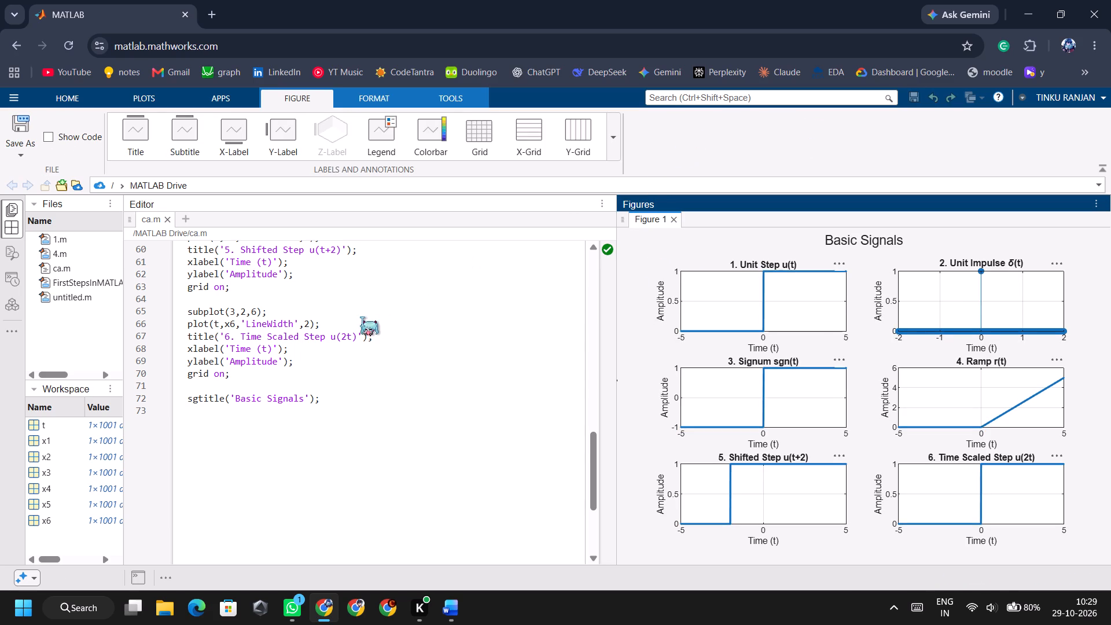
Capture a screen snip of the whole 'Basic Signals' figure with its six subplots.
scroll(362, 322, "up", 1)
scroll(653, 309, "down", 1)
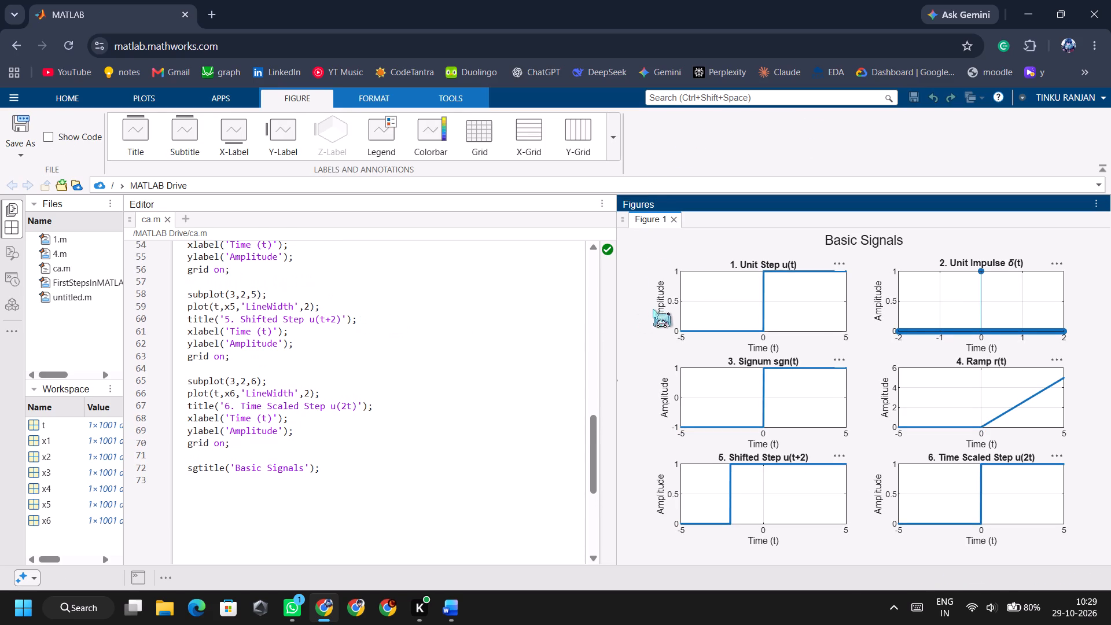
scroll(653, 309, "down", 1)
scroll(376, 361, "up", 5)
scroll(734, 337, "down", 2)
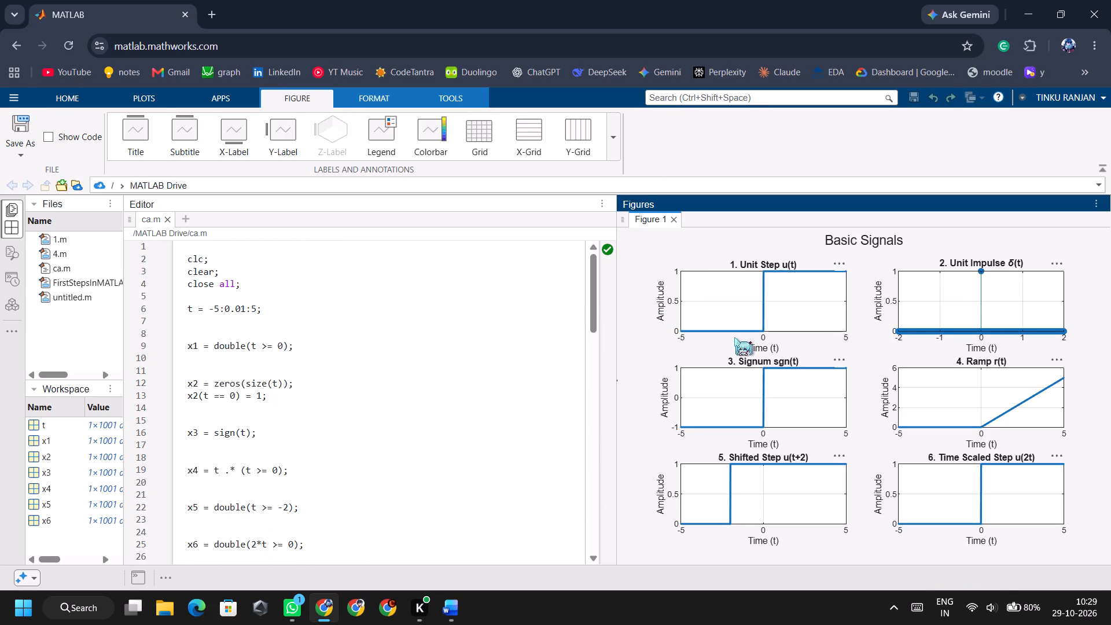
key("Print")
left_click_drag(619, 227, 904, 462)
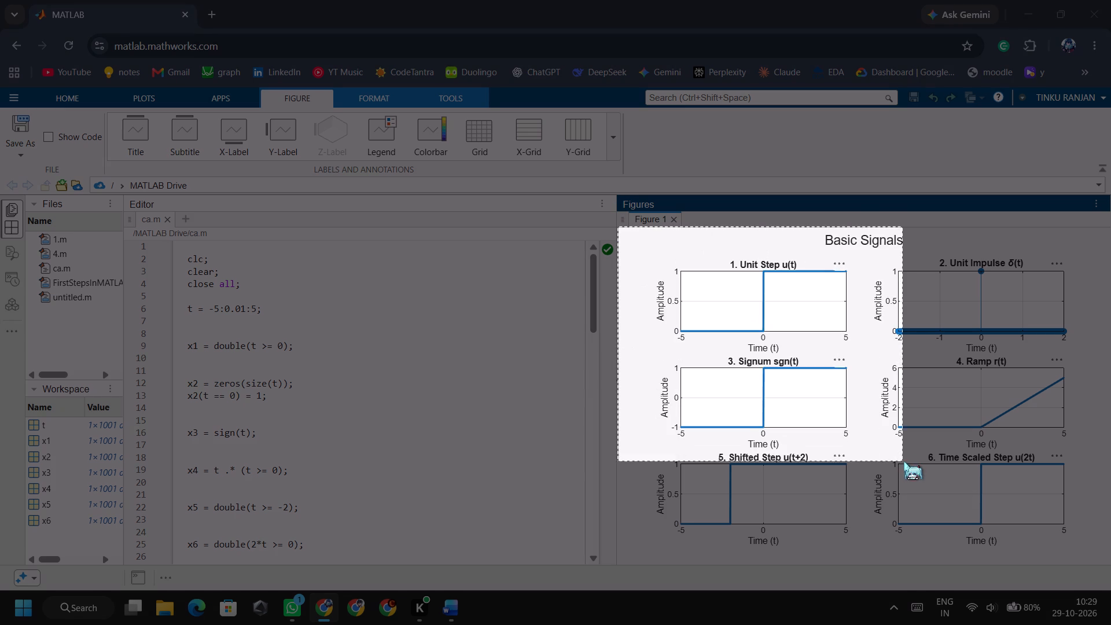
left_click_drag(904, 462, 1106, 557)
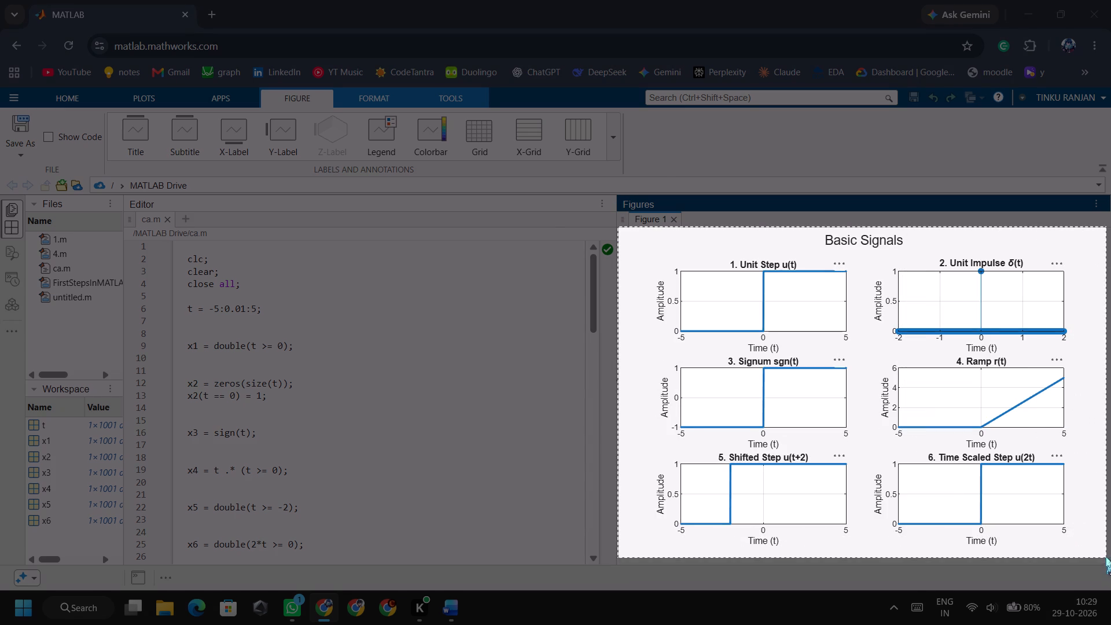
left_click_drag(1106, 557, 1105, 557)
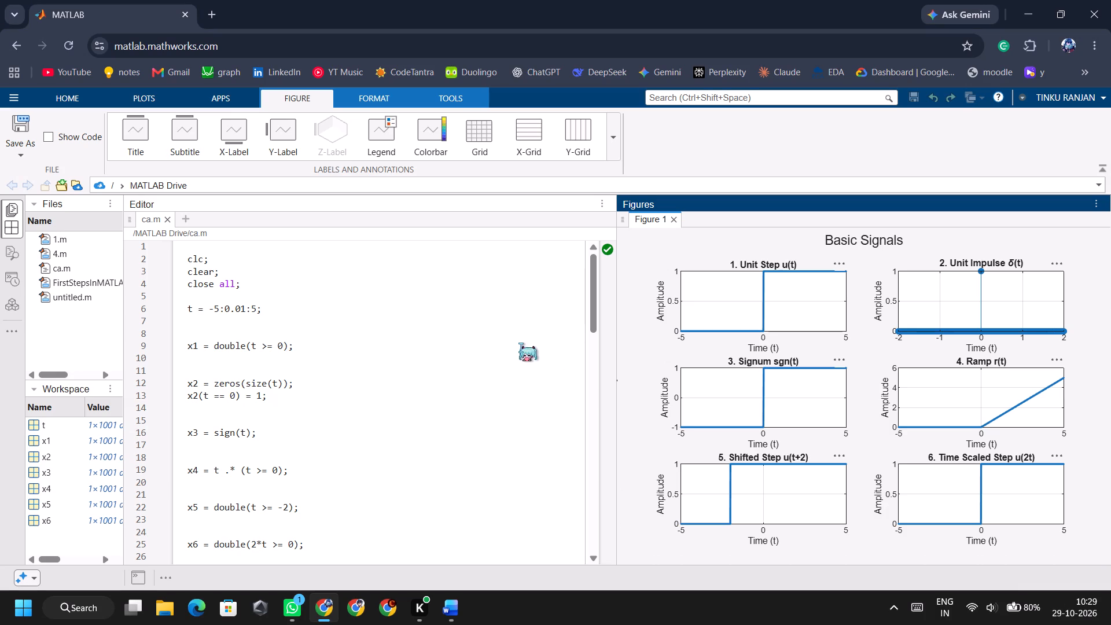
Switch to the Word report and delete the blank lines between the sgtitle line and the 'Curve / Figure:' heading.
left_click(458, 619)
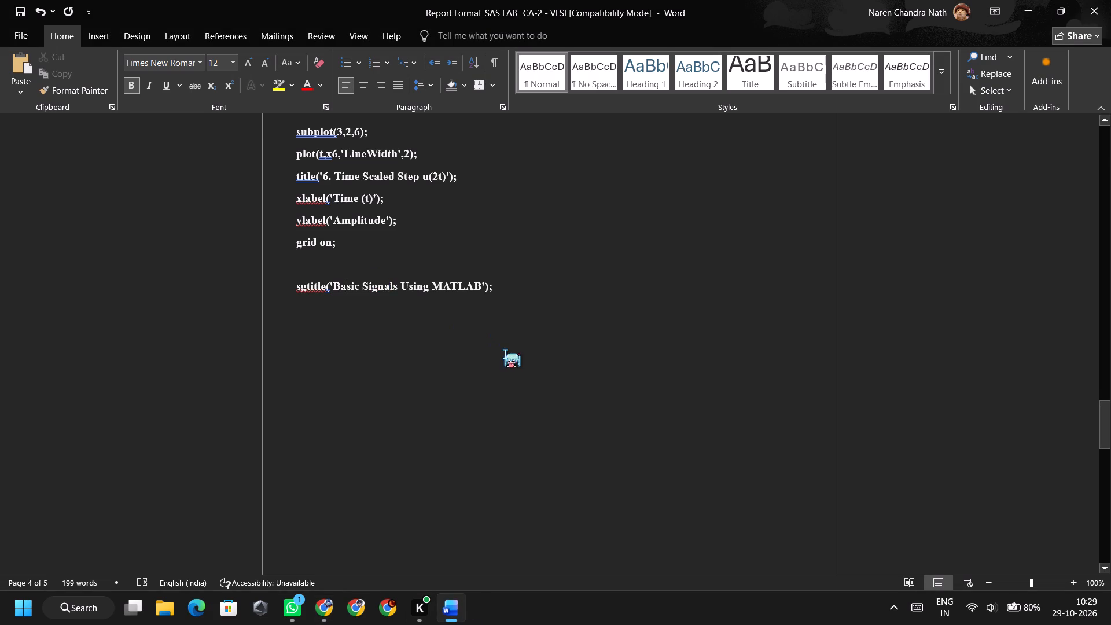
scroll(505, 354, "down", 1)
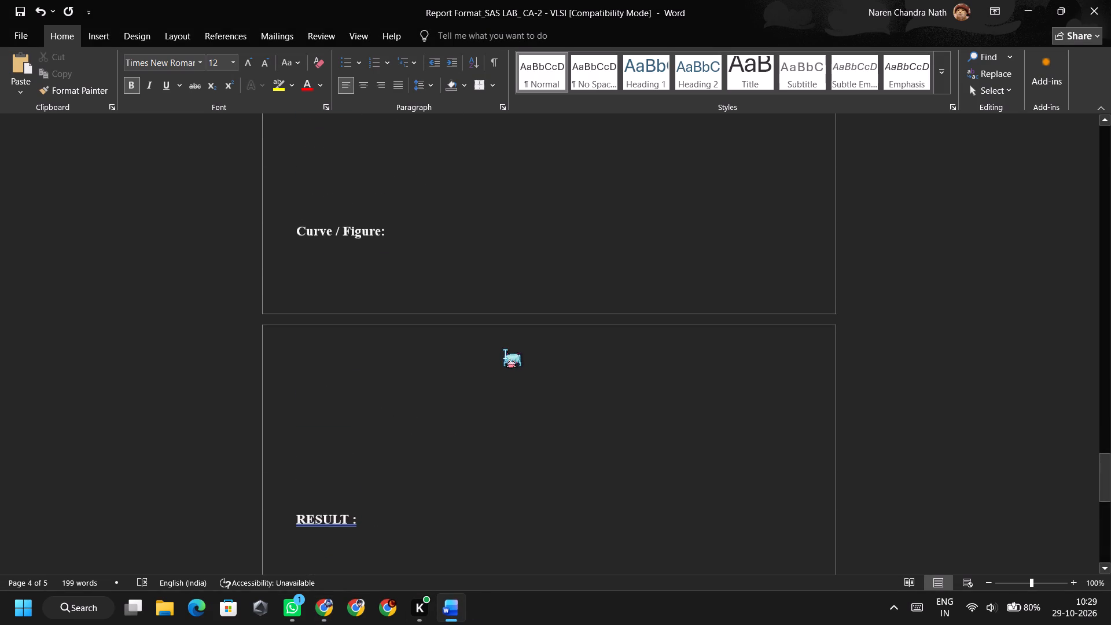
scroll(505, 354, "up", 1)
left_click(326, 317)
key("BackSpace")
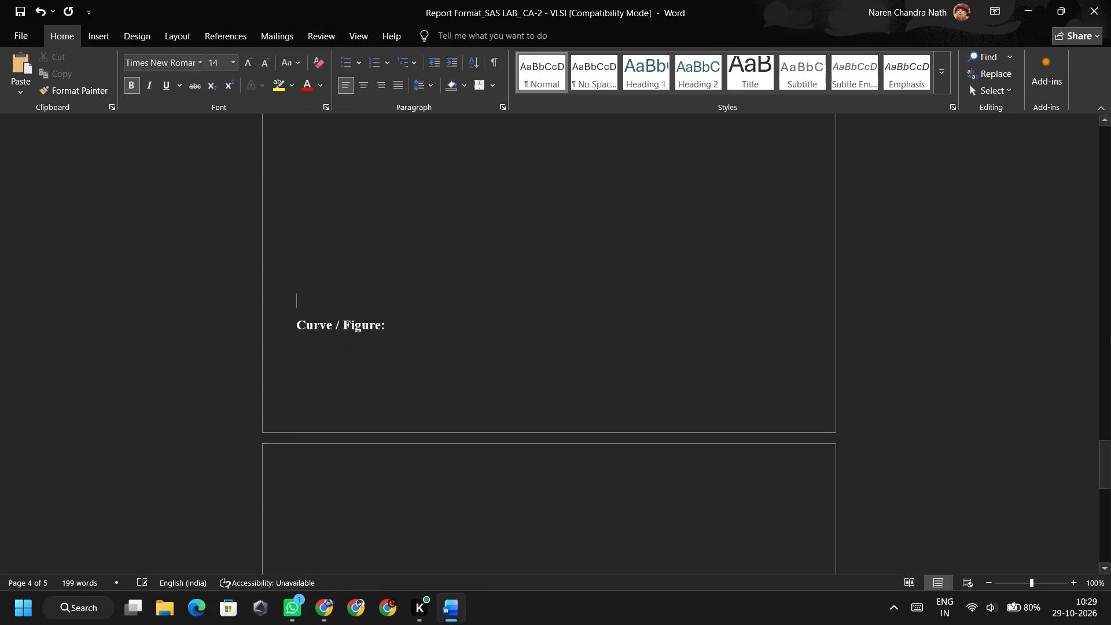
key("BackSpace")
key("BackSpace")
key("BackSpace")
key("BackSpace")
key("BackSpace")
key("BackSpace")
key("BackSpace")
scroll(326, 317, "up", 1)
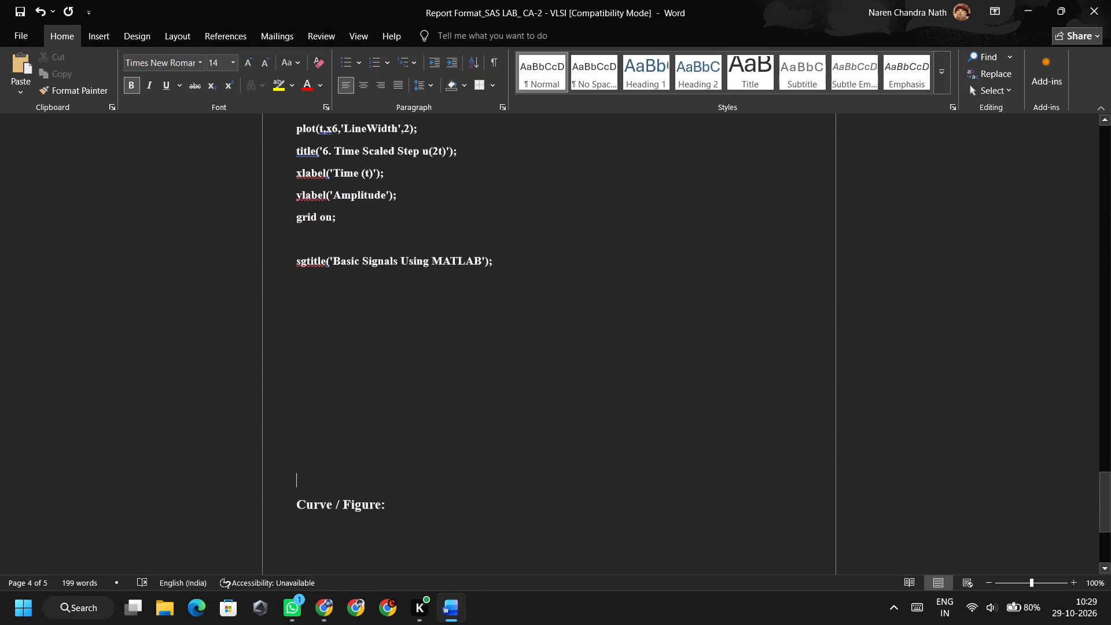
key("BackSpace")
key("BackSpace")
key("BackSpace")
key("BackSpace")
key("BackSpace")
key("BackSpace")
key("BackSpace")
key("BackSpace")
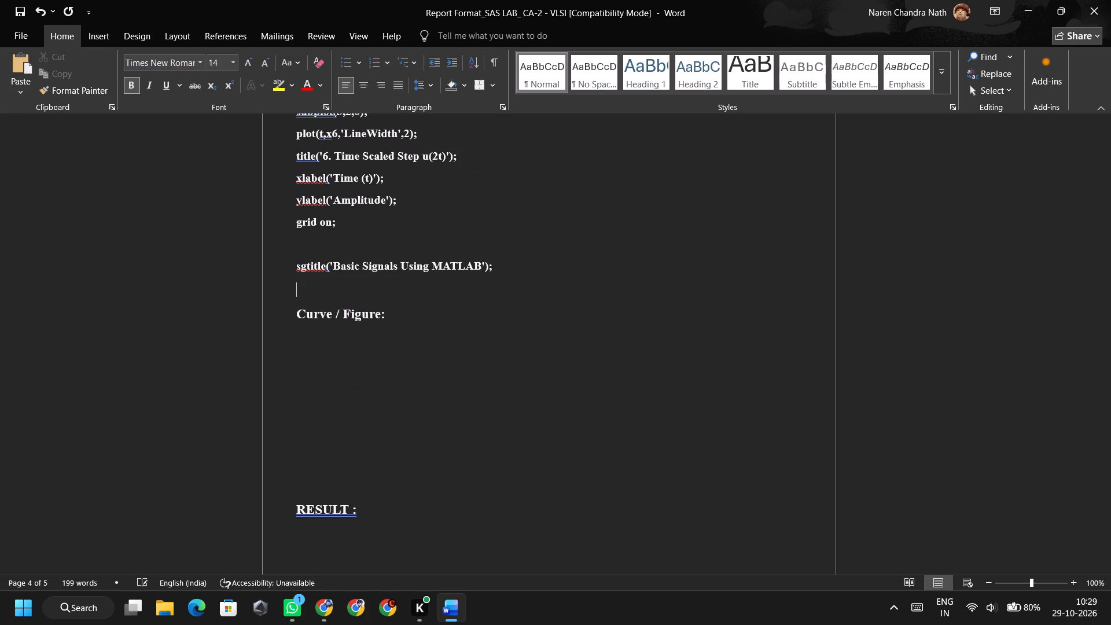
key("BackSpace")
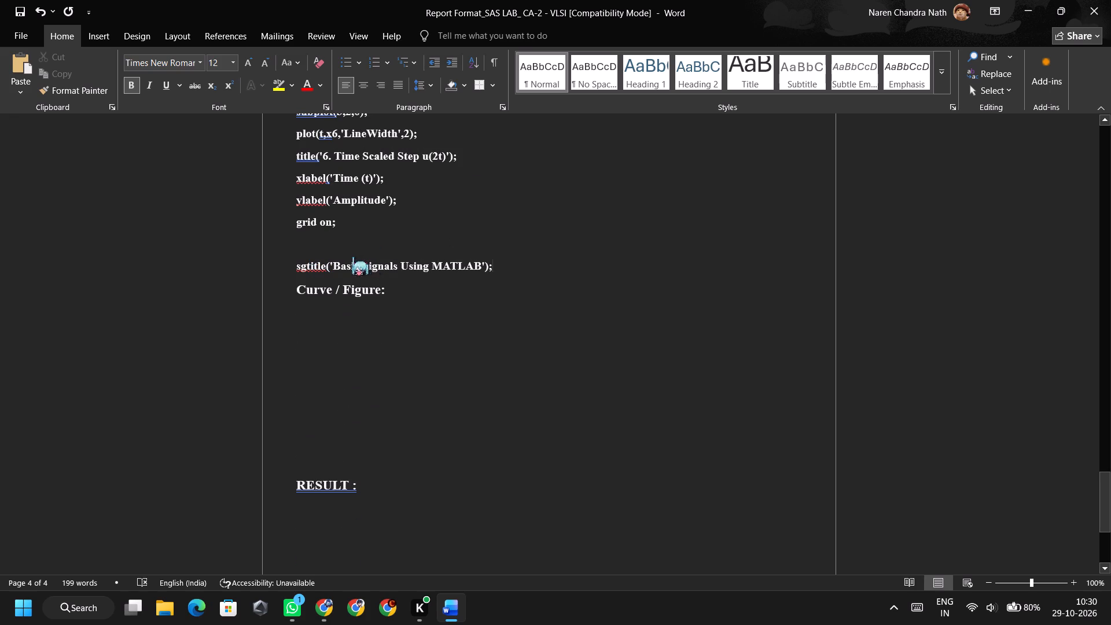
Remove 'Using MATLAB' from the sgtitle line in the report's program code, leaving 'Basic Signals '.
left_click(412, 262)
left_click_drag(412, 262, 466, 275)
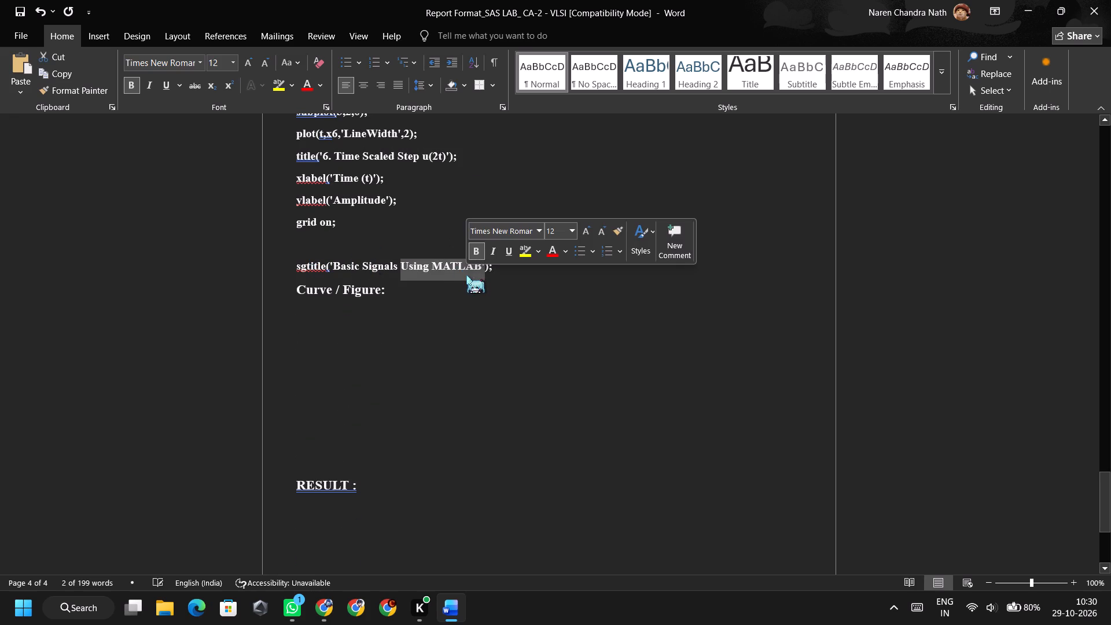
key("Left")
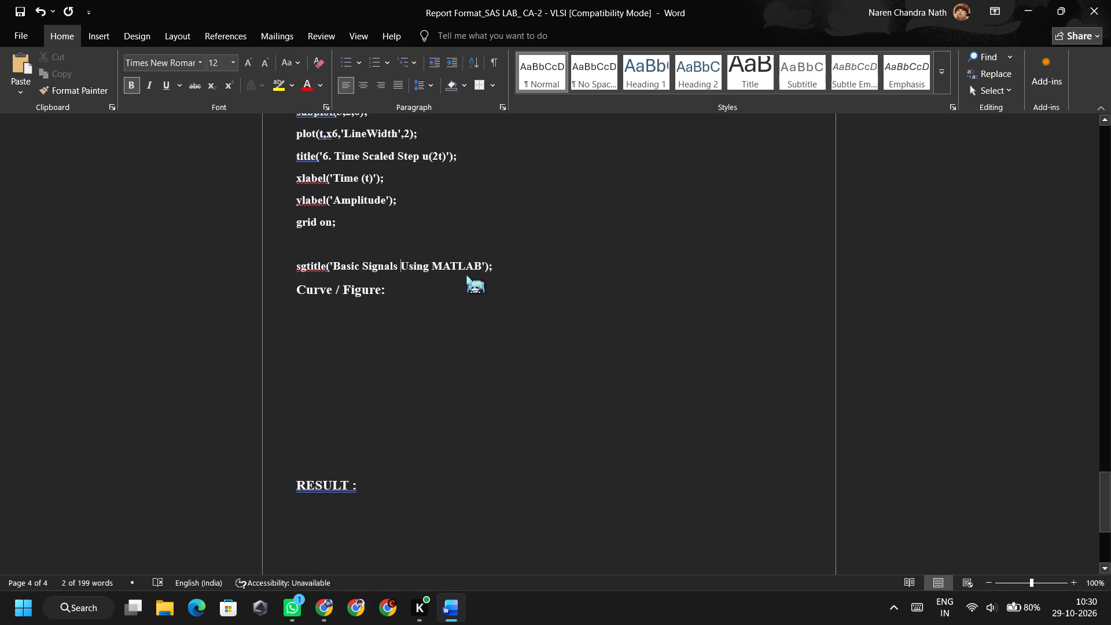
key("Right")
key("Right")
key("Right")
key("Right")
key("Right")
key("Right")
key("Right")
key("Right")
key("Right")
key("Right")
key("Right")
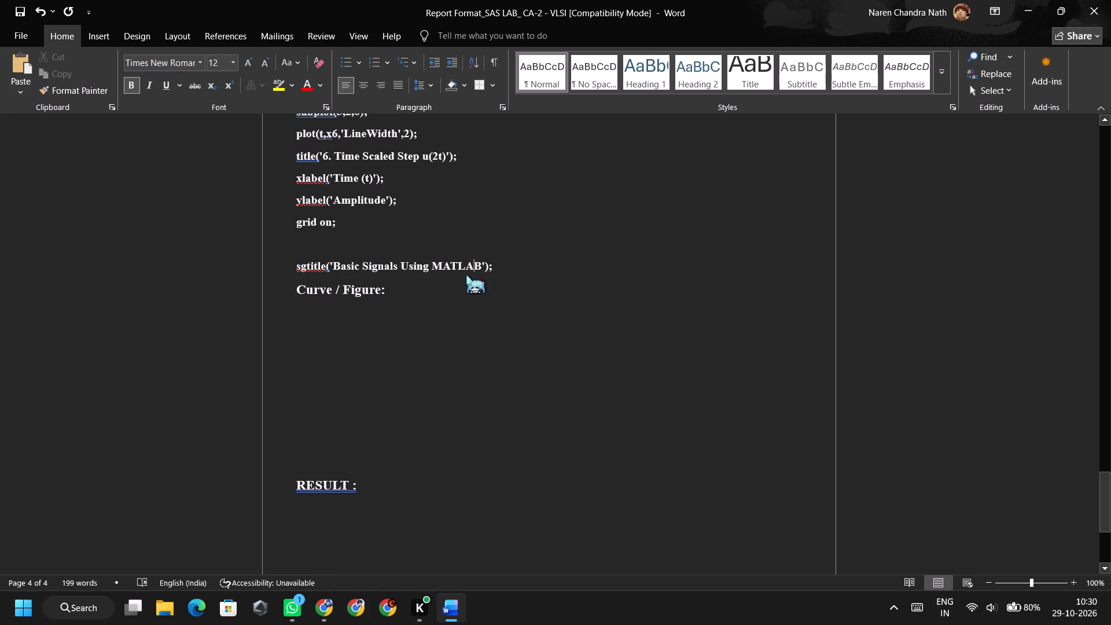
key("Right")
key("BackSpace")
key("BackSpace")
key("BackSpace")
key("BackSpace")
key("BackSpace")
key("BackSpace")
key("BackSpace")
key("BackSpace")
key("BackSpace")
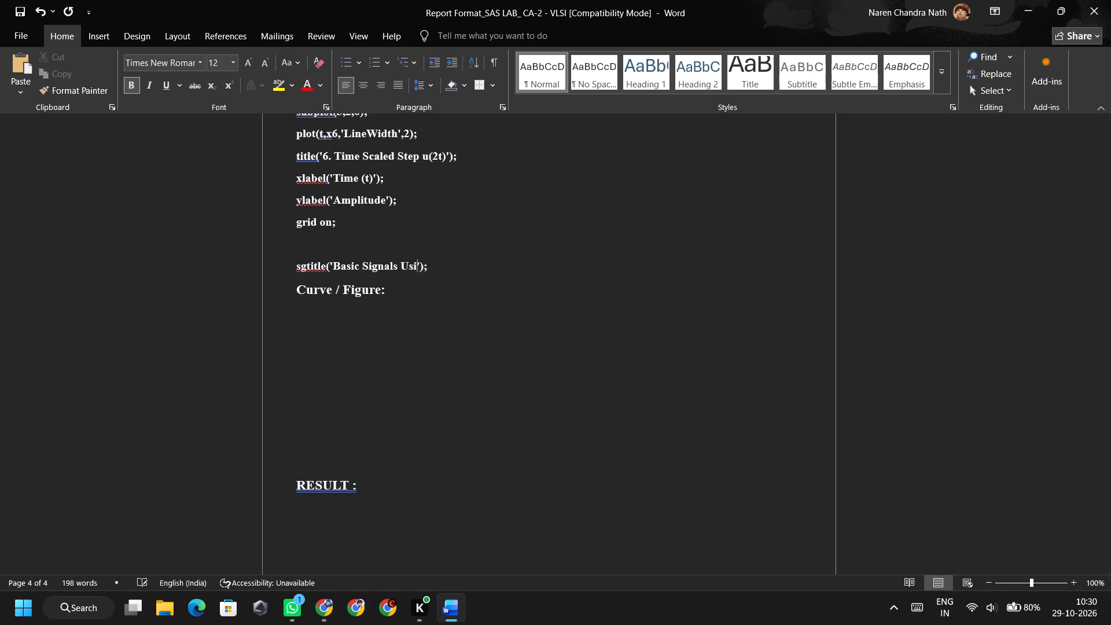
key("BackSpace")
key("BackSpace")
key("BackSpace")
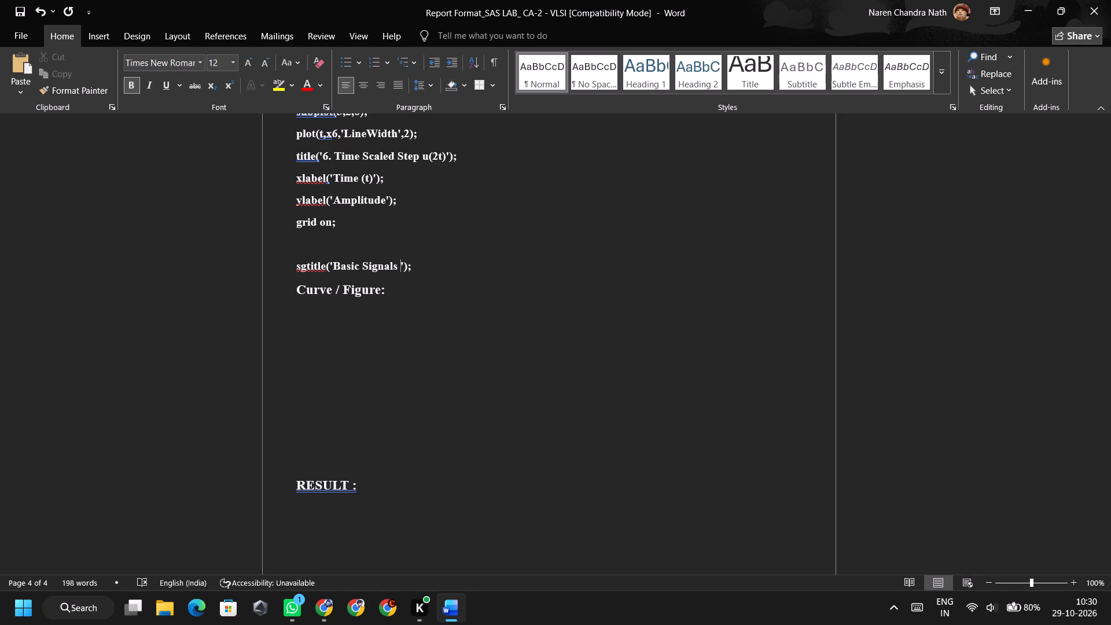
Add a blank line between the sgtitle line and the 'Curve / Figure:' heading.
left_click(459, 264)
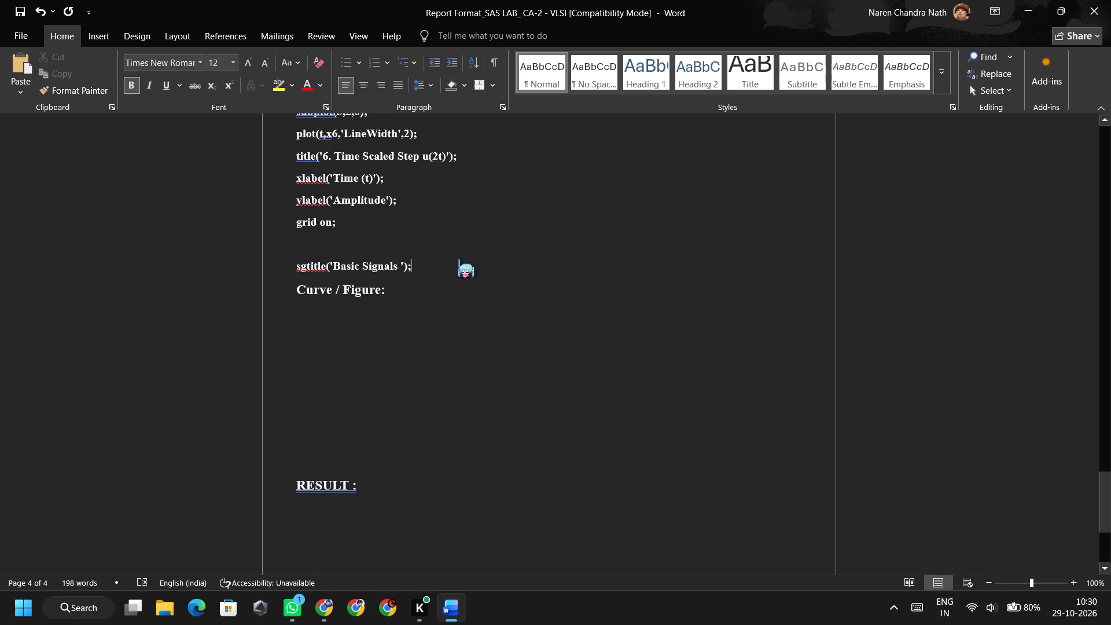
key("Return")
Paste the captured Basic Signals figure below the 'Curve / Figure:' heading.
left_click(324, 343)
key("ctrl+v")
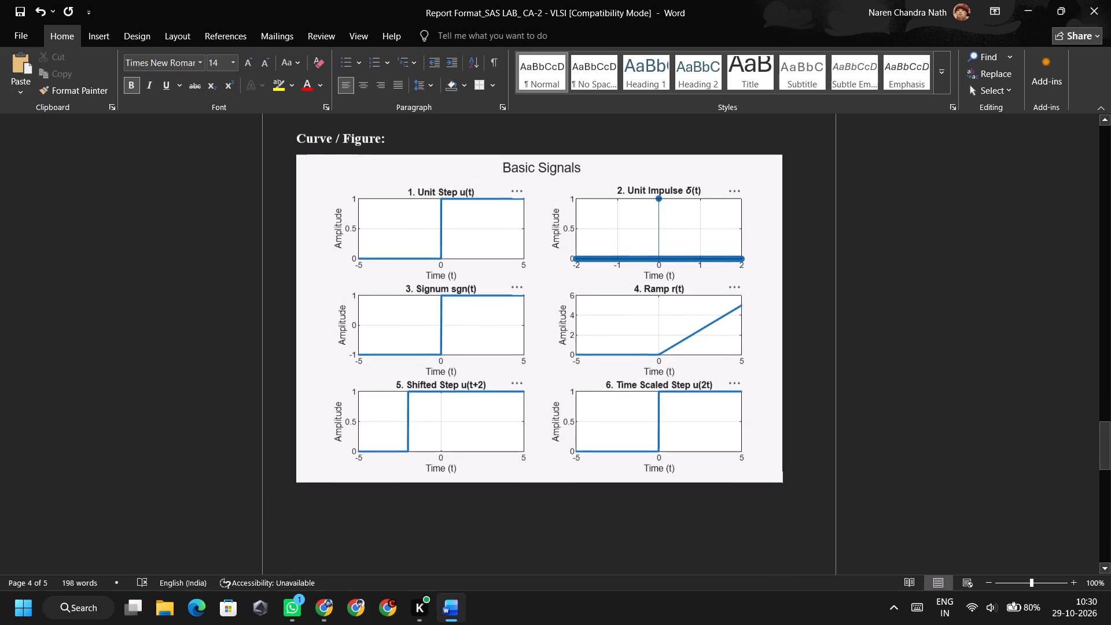
left_click(527, 347)
left_click(951, 347)
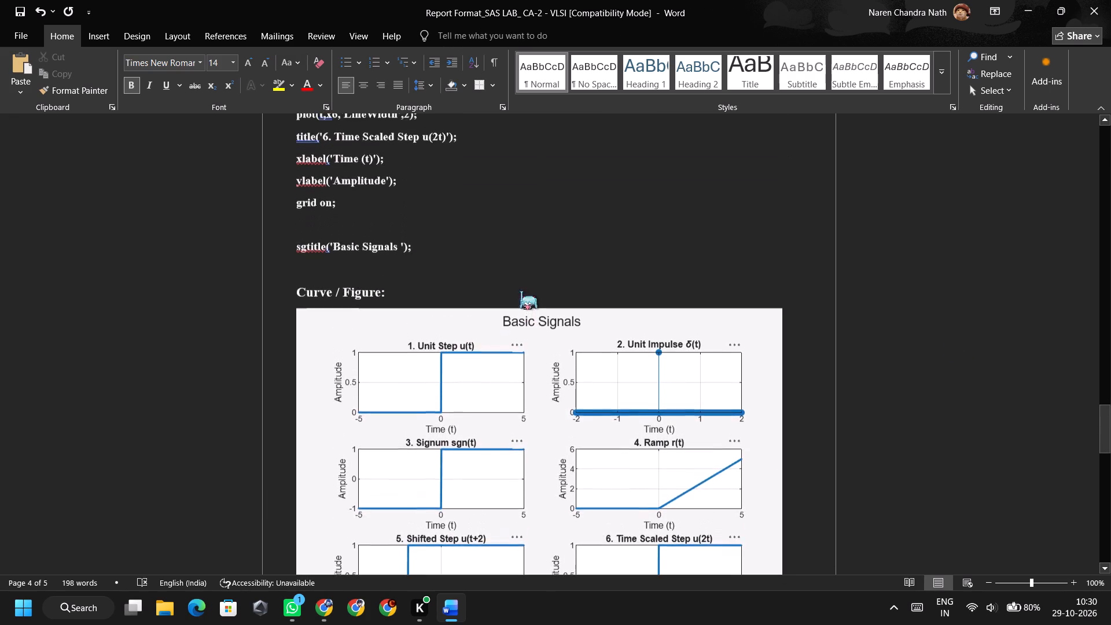
Delete the blank lines above the 'RESULT :' heading so it starts at the top of its page.
scroll(521, 296, "down", 8)
scroll(521, 296, "up", 2)
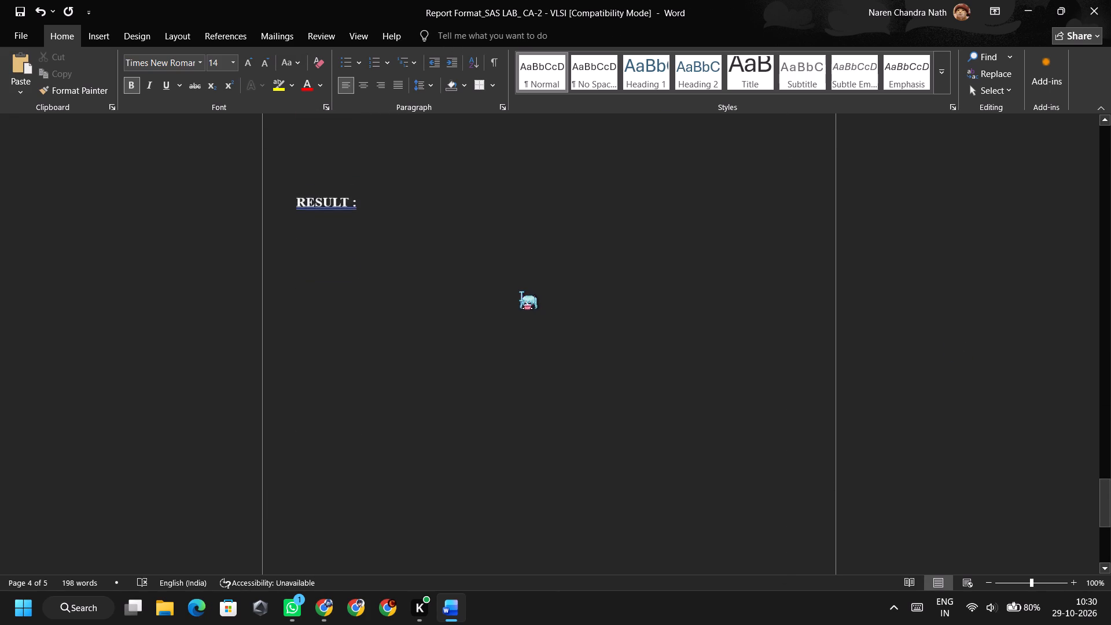
scroll(521, 296, "up", 1)
left_click(293, 278)
key("Down")
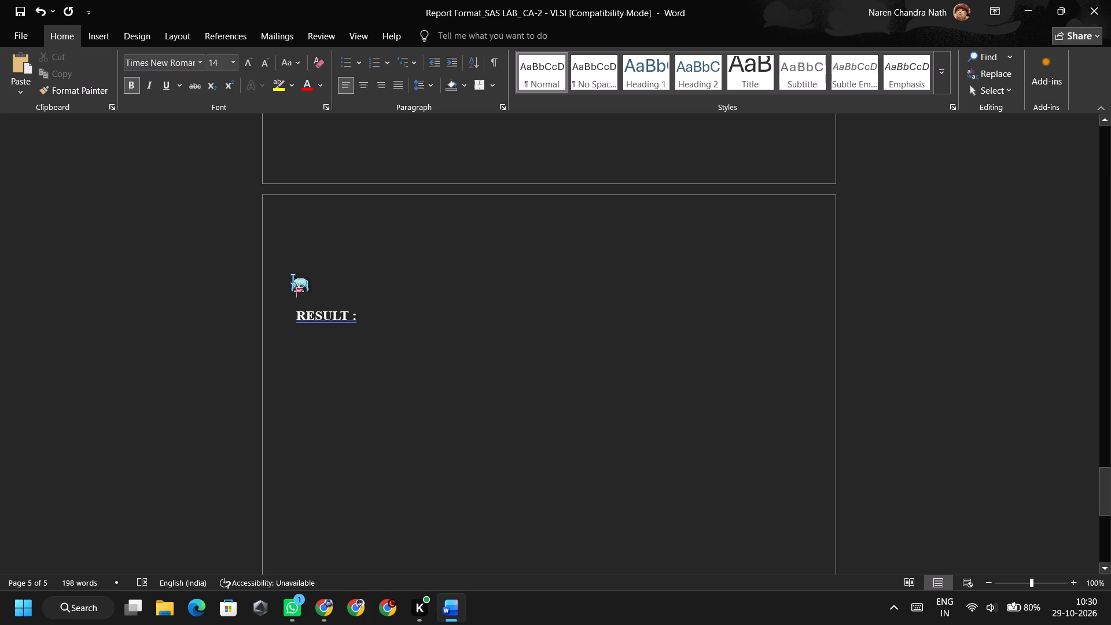
key("Down")
key("BackSpace")
key("BackSpace")
key("BackSpace")
Select the program code in the report from 'clc;' down to the sgtitle line.
scroll(403, 289, "up", 2)
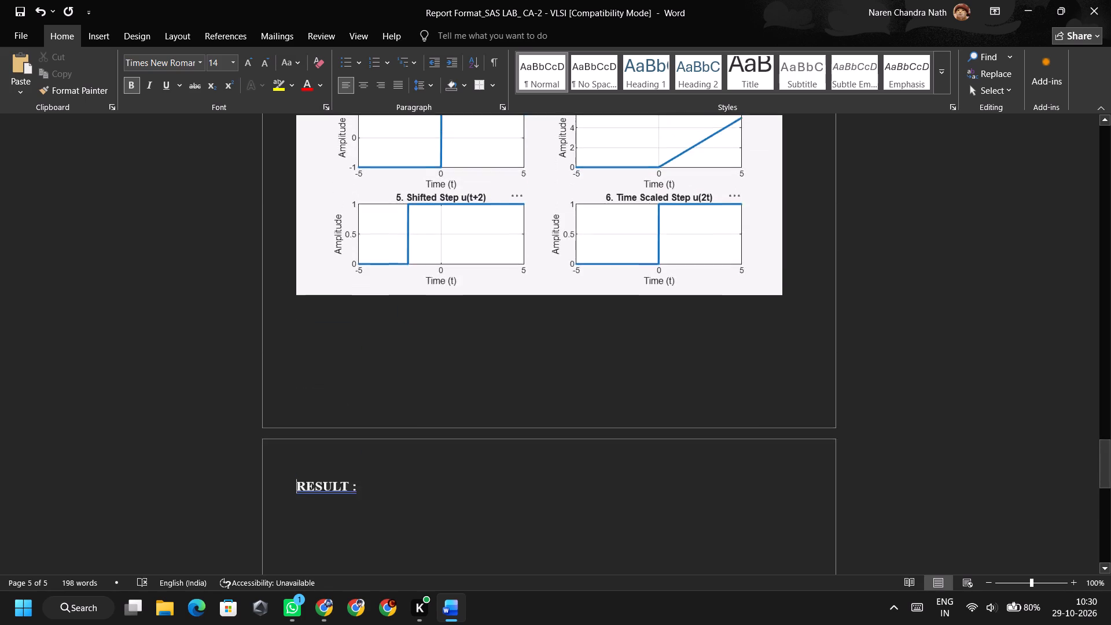
scroll(403, 289, "up", 6)
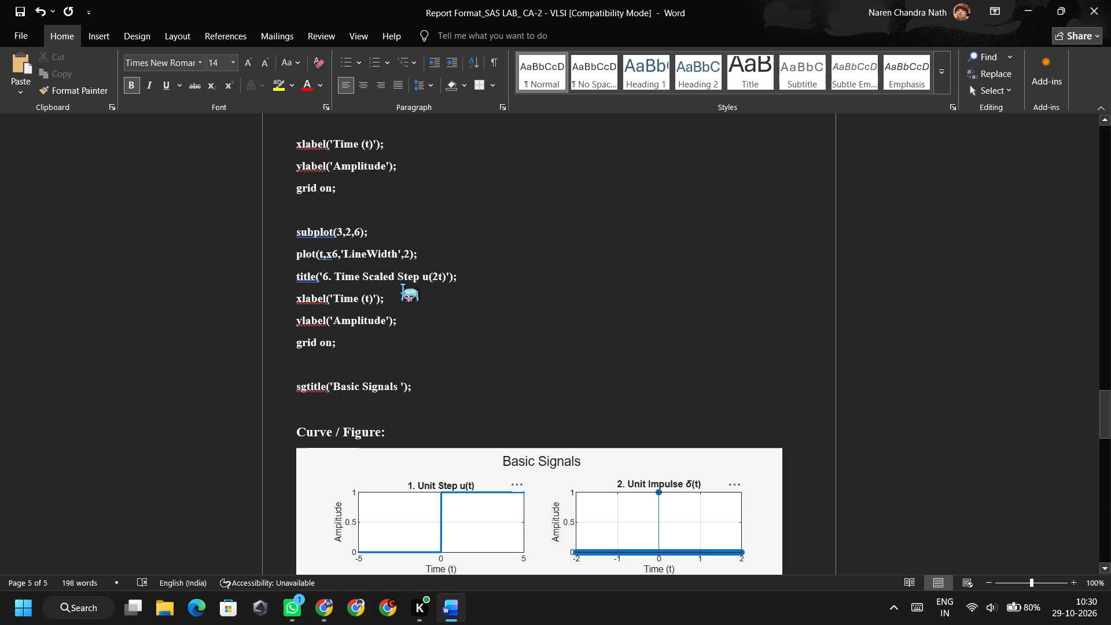
scroll(403, 289, "up", 10)
scroll(403, 289, "down", 1)
left_click_drag(396, 293, 292, 220)
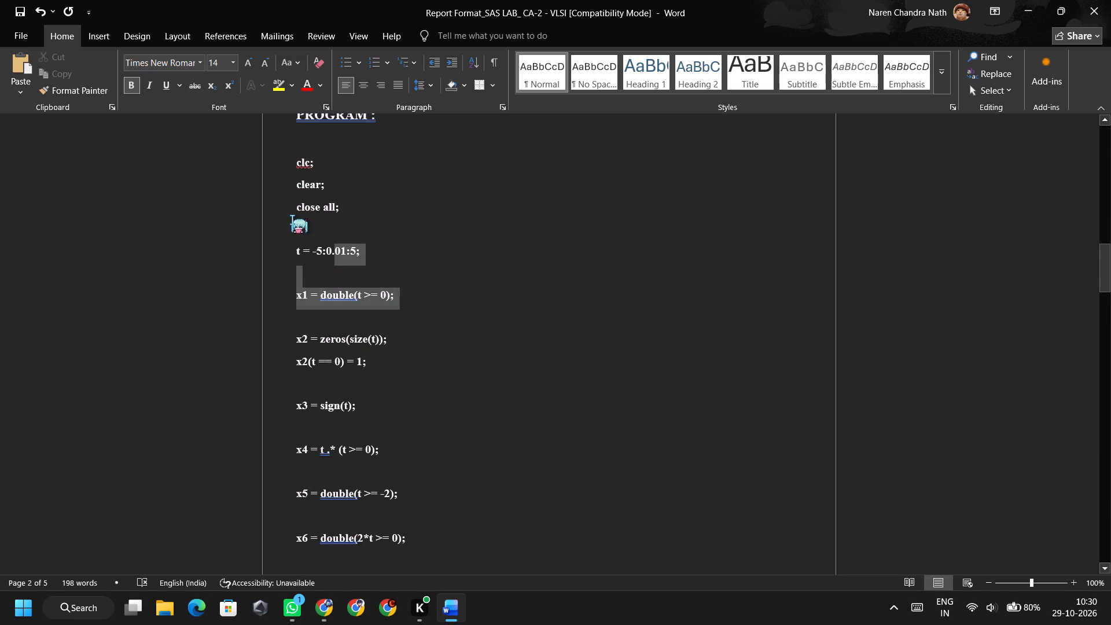
left_click_drag(292, 220, 296, 205)
left_click(321, 247)
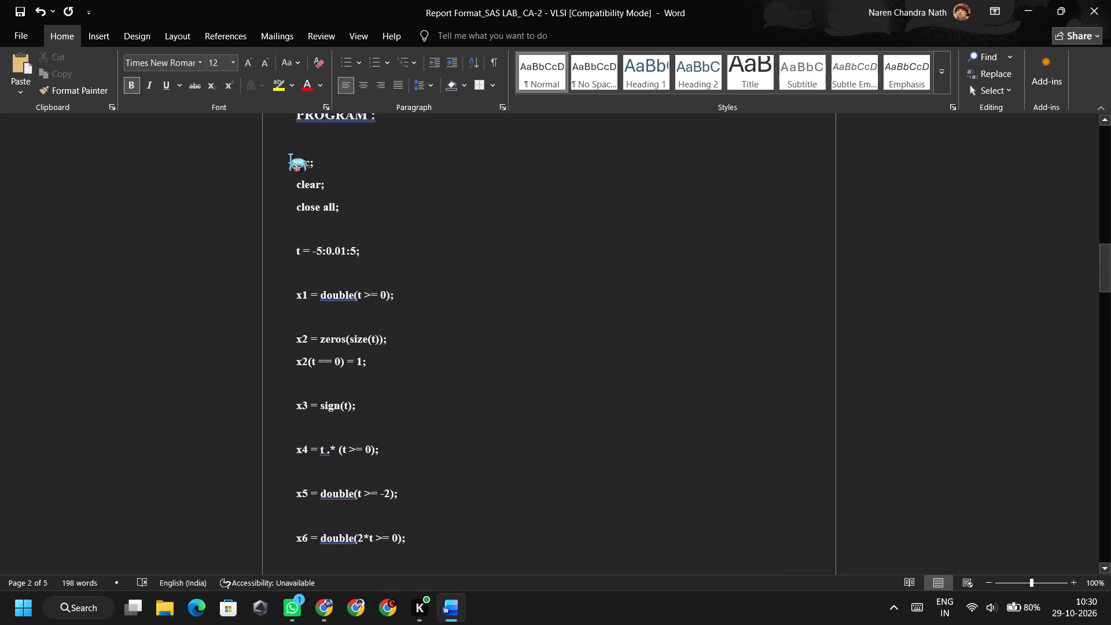
left_click_drag(290, 159, 447, 579)
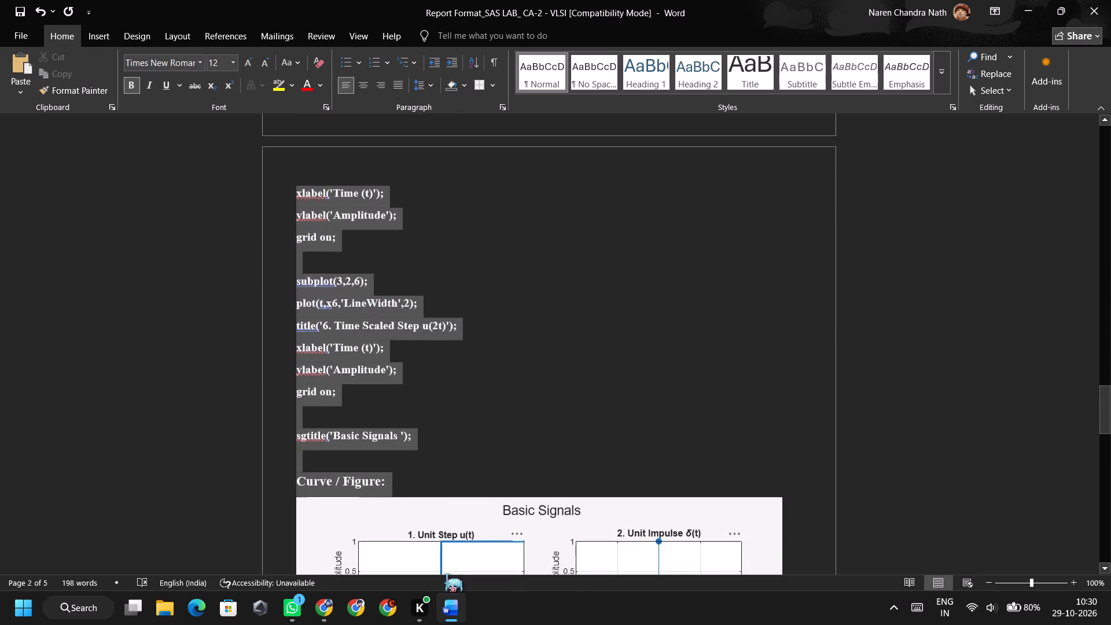
left_click_drag(447, 579, 417, 416)
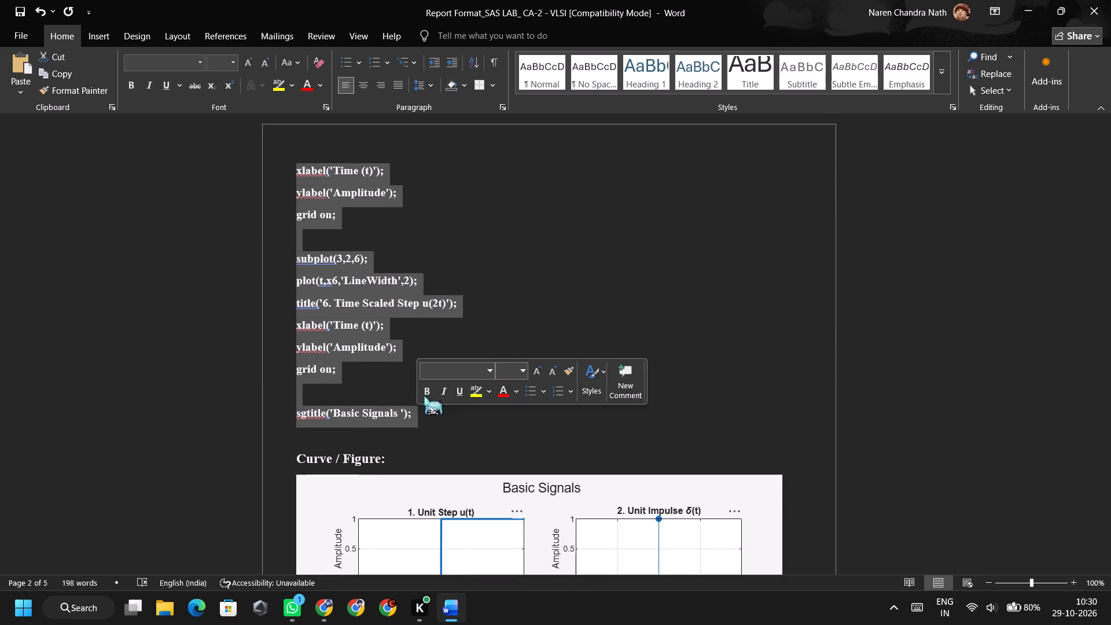
Remove the bold formatting from the selected program code and clear the selection.
left_click(421, 391)
left_click(450, 278)
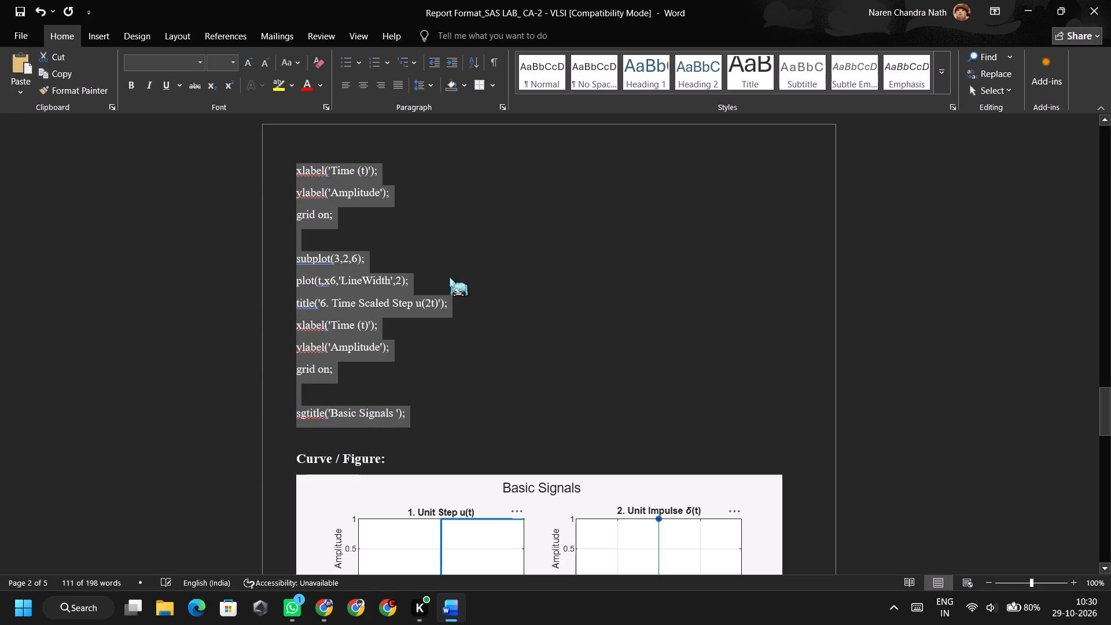
Review the whole report, from the cover page through the program code and Basic Signals figure to the 'RESULT :' heading.
scroll(450, 278, "down", 2)
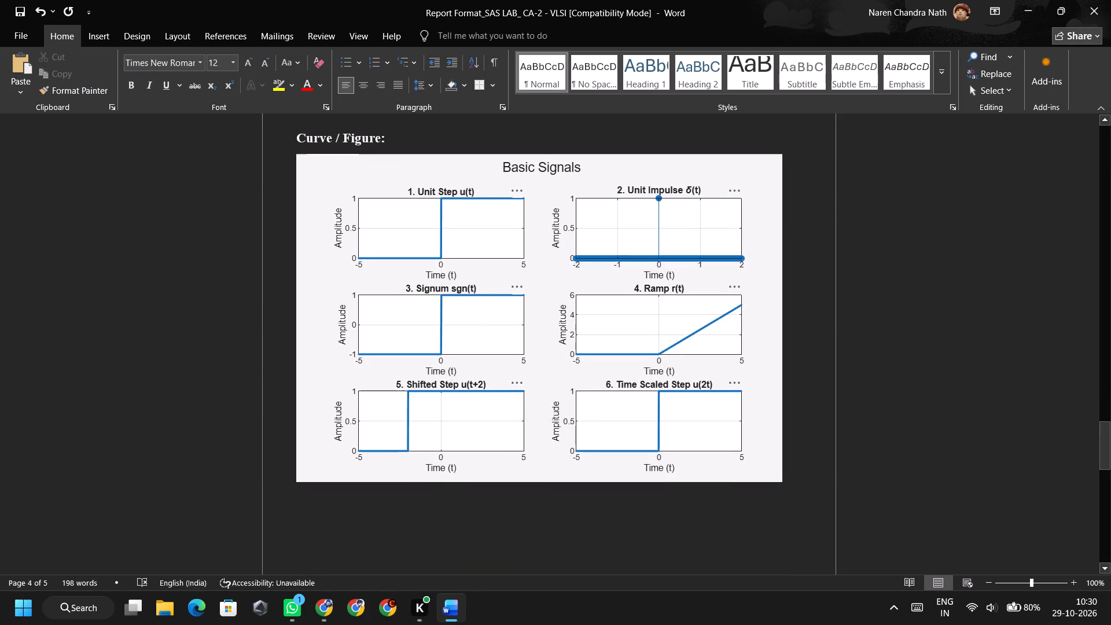
scroll(450, 278, "down", 1)
scroll(450, 278, "up", 1)
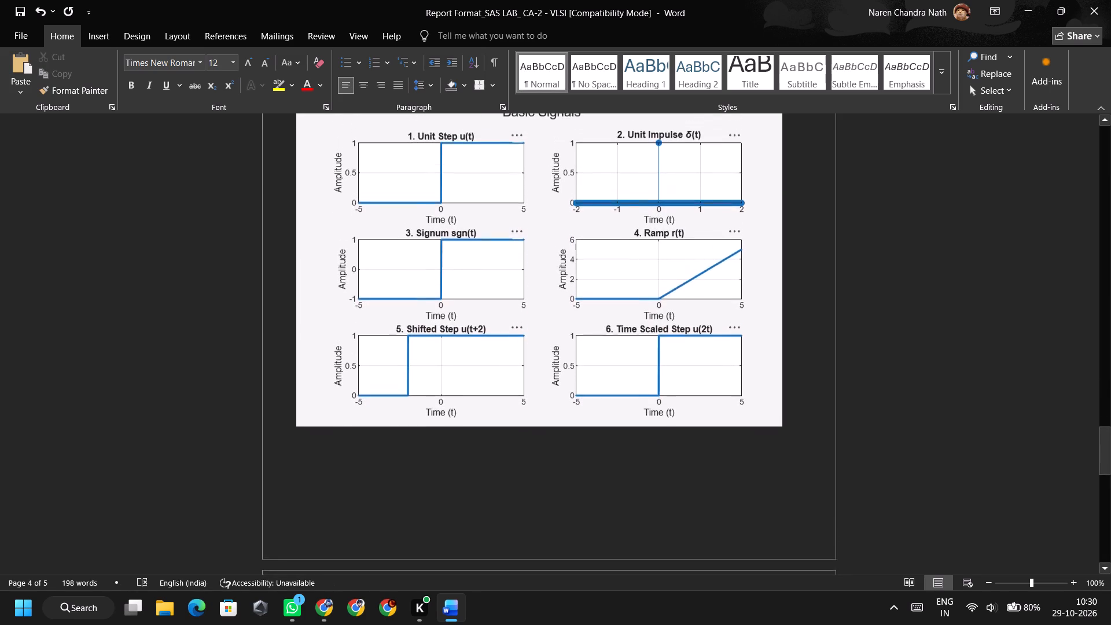
scroll(450, 278, "up", 11)
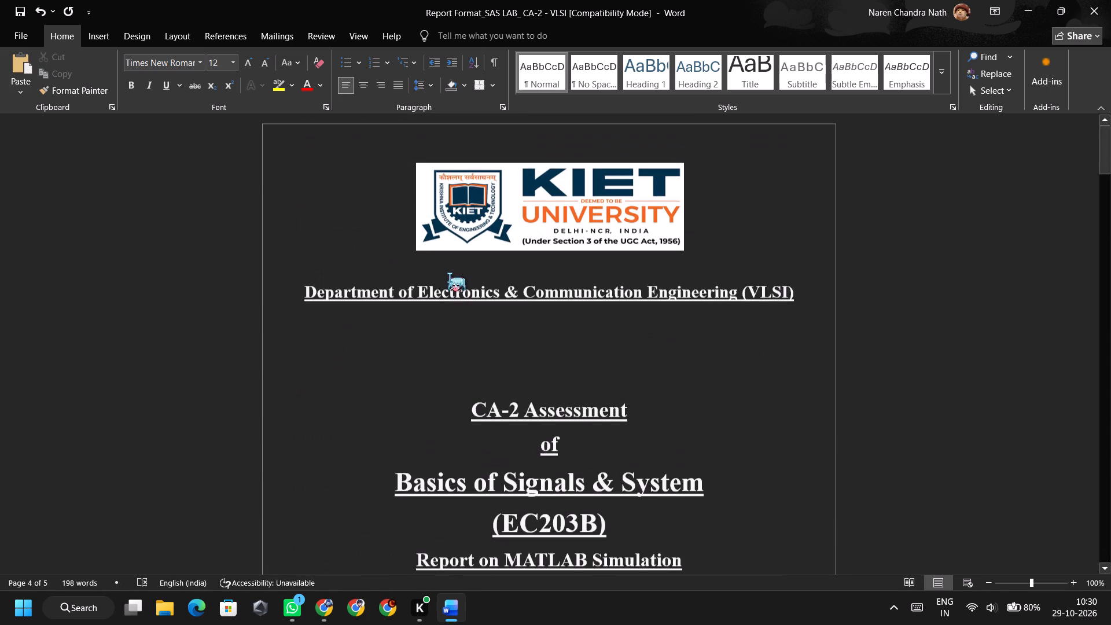
scroll(450, 278, "down", 5)
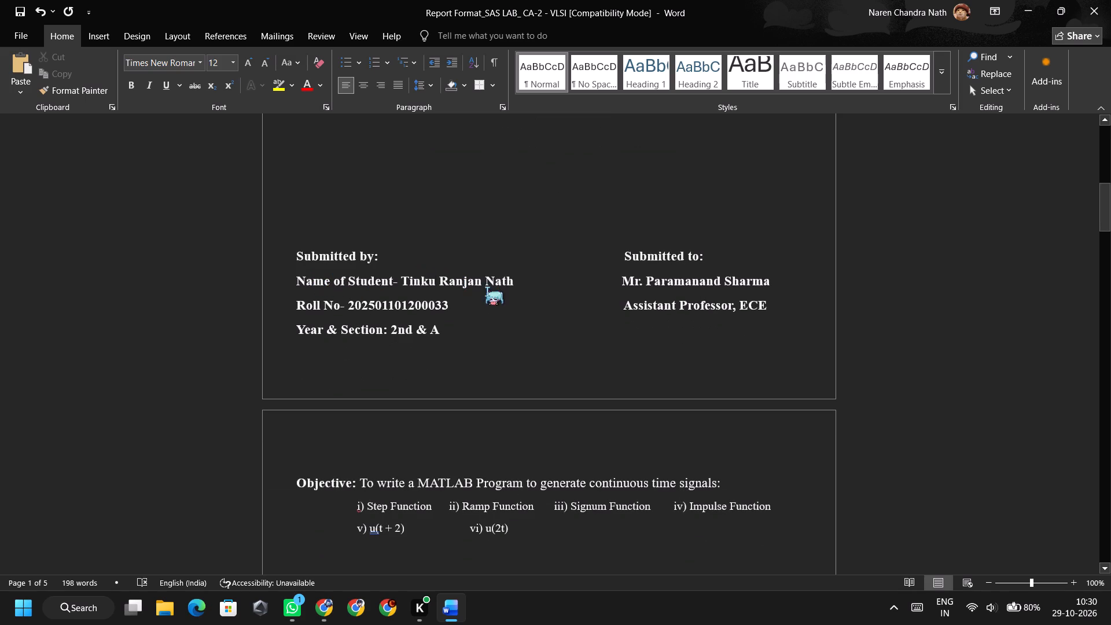
scroll(496, 307, "down", 3)
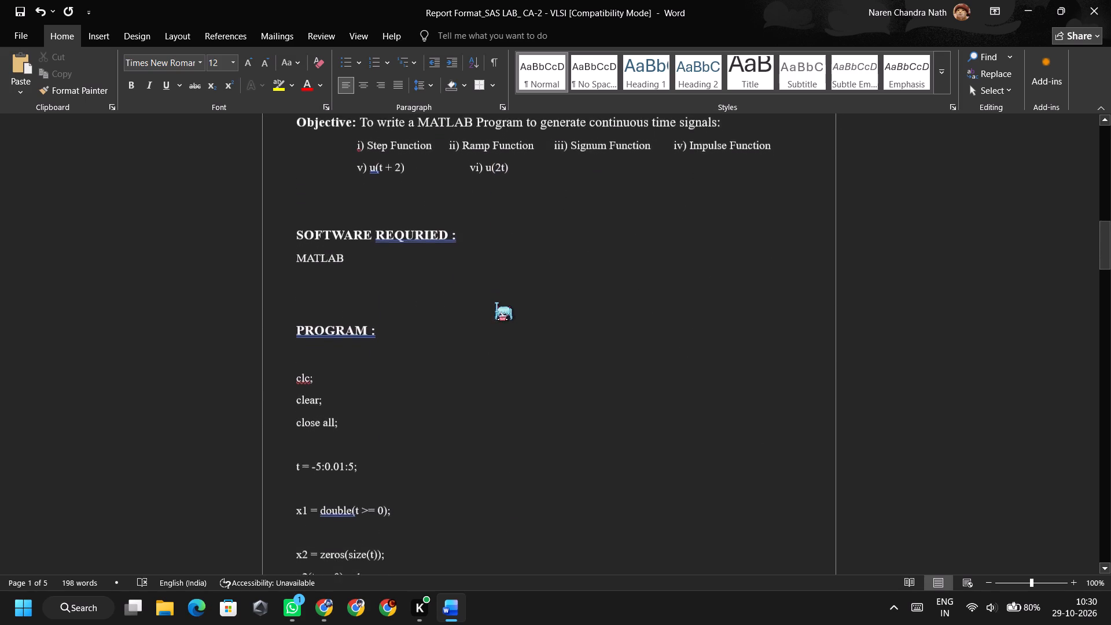
scroll(496, 307, "down", 2)
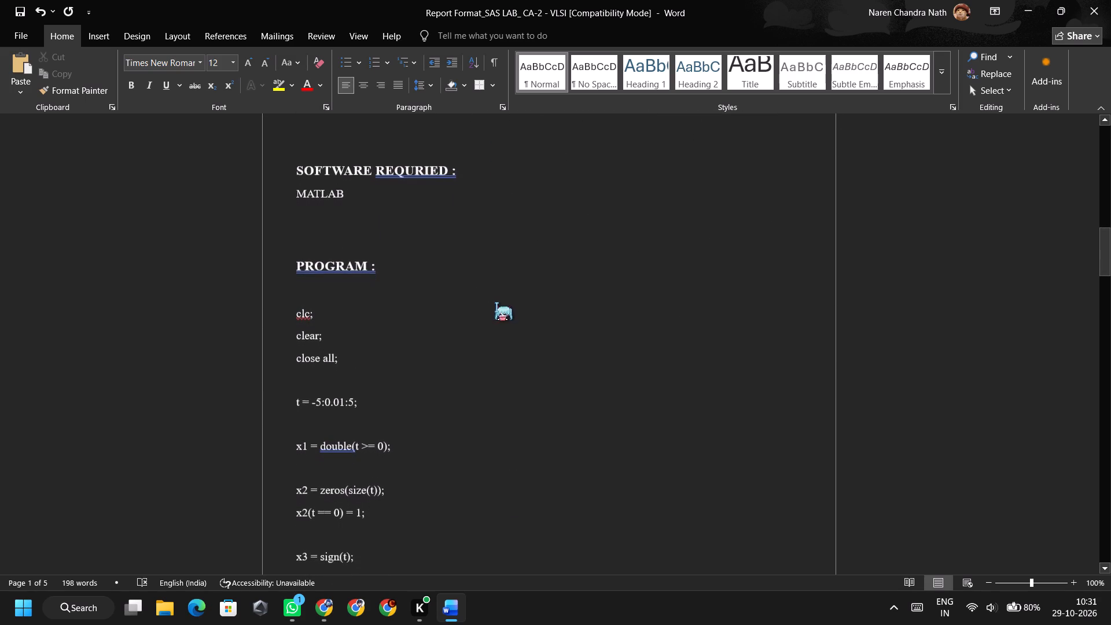
scroll(496, 307, "down", 3)
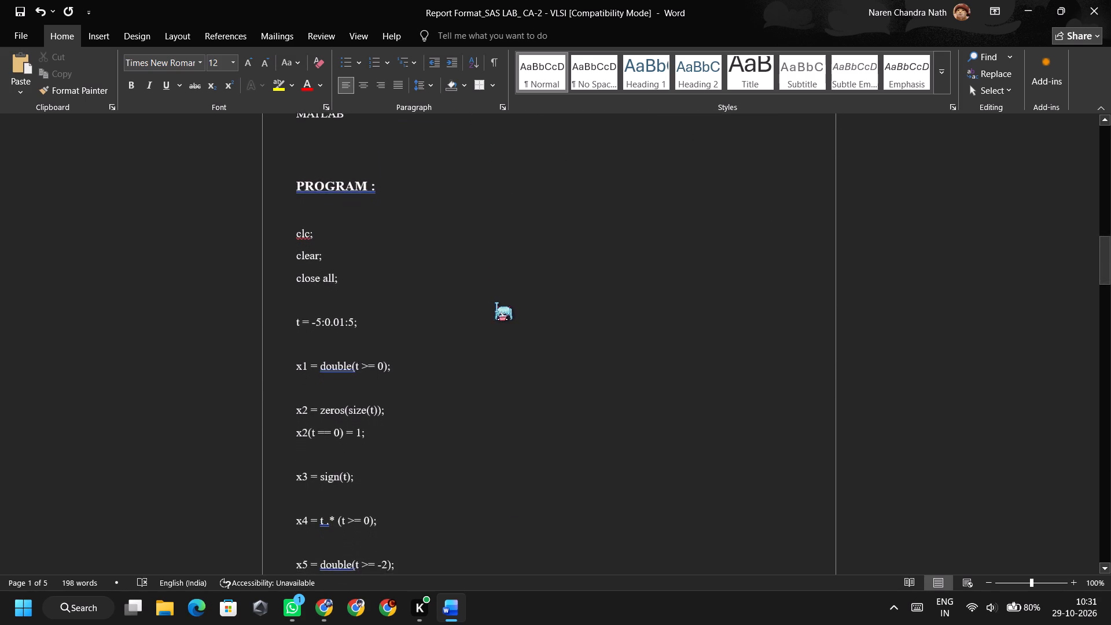
scroll(496, 307, "down", 3)
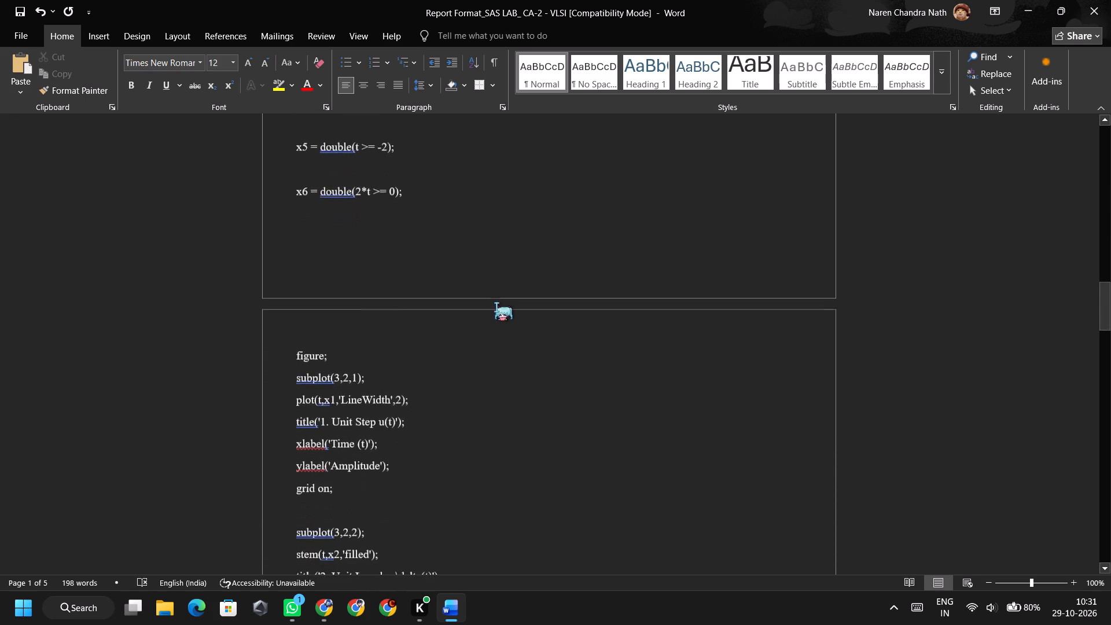
scroll(496, 307, "down", 6)
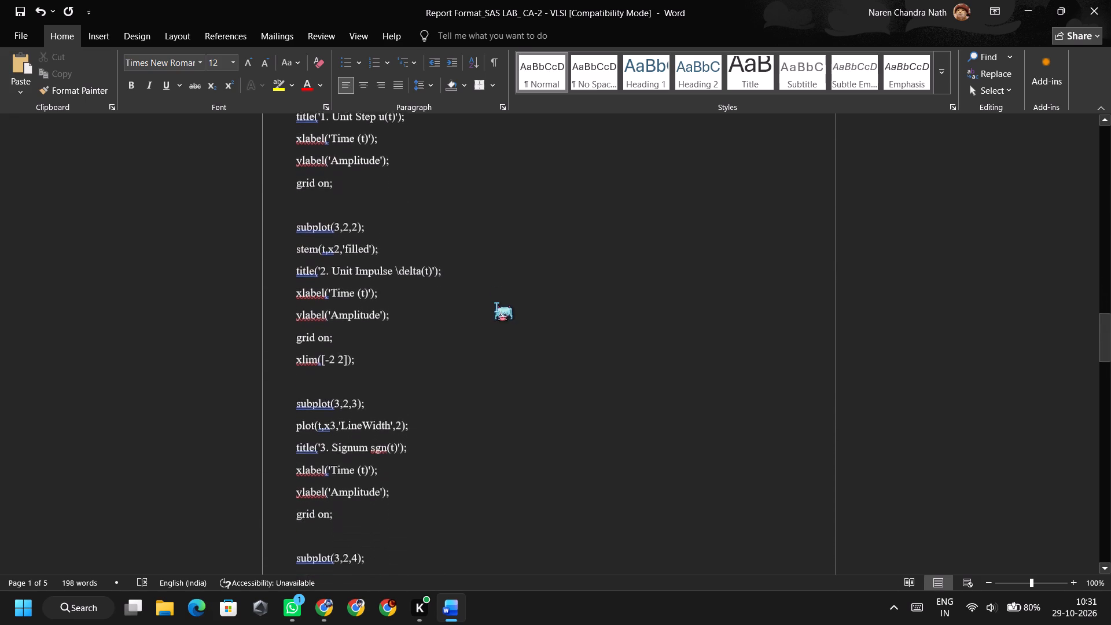
scroll(496, 307, "down", 6)
scroll(496, 307, "up", 5)
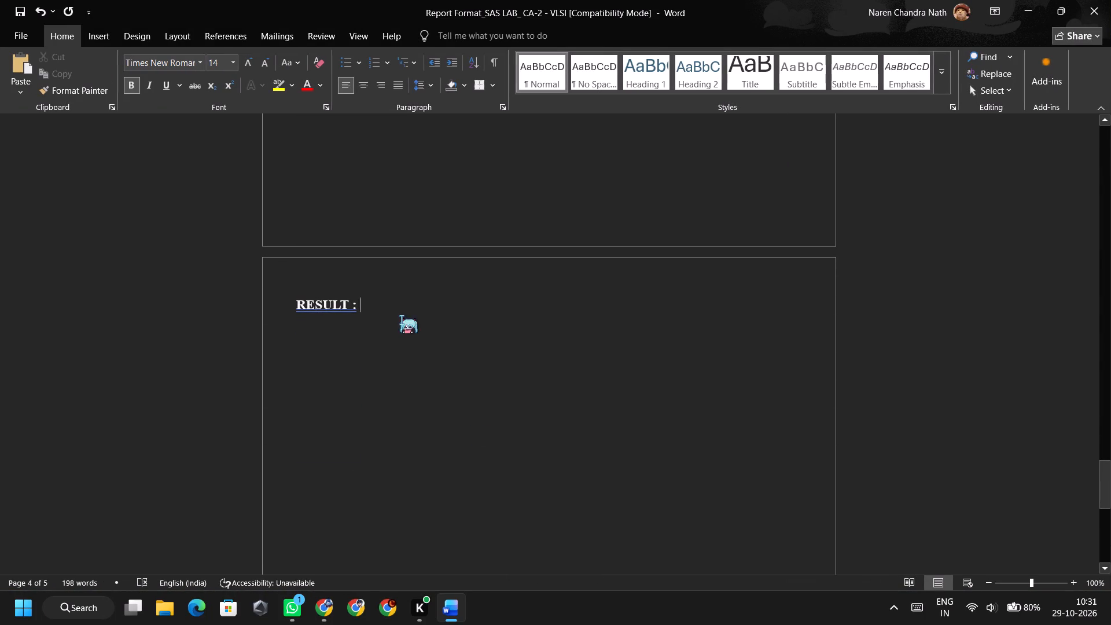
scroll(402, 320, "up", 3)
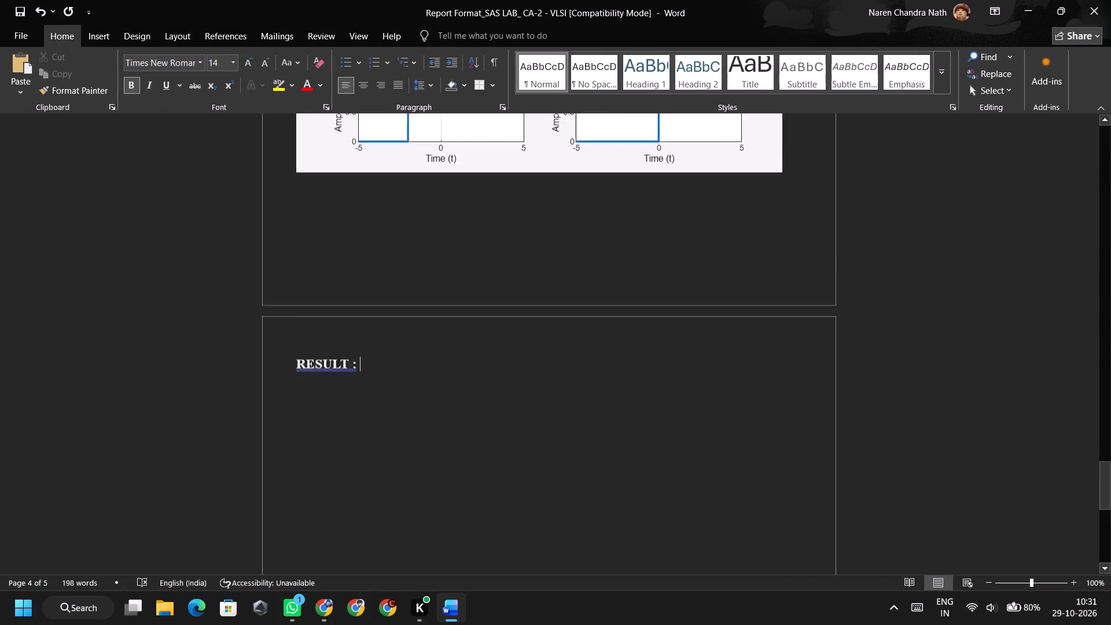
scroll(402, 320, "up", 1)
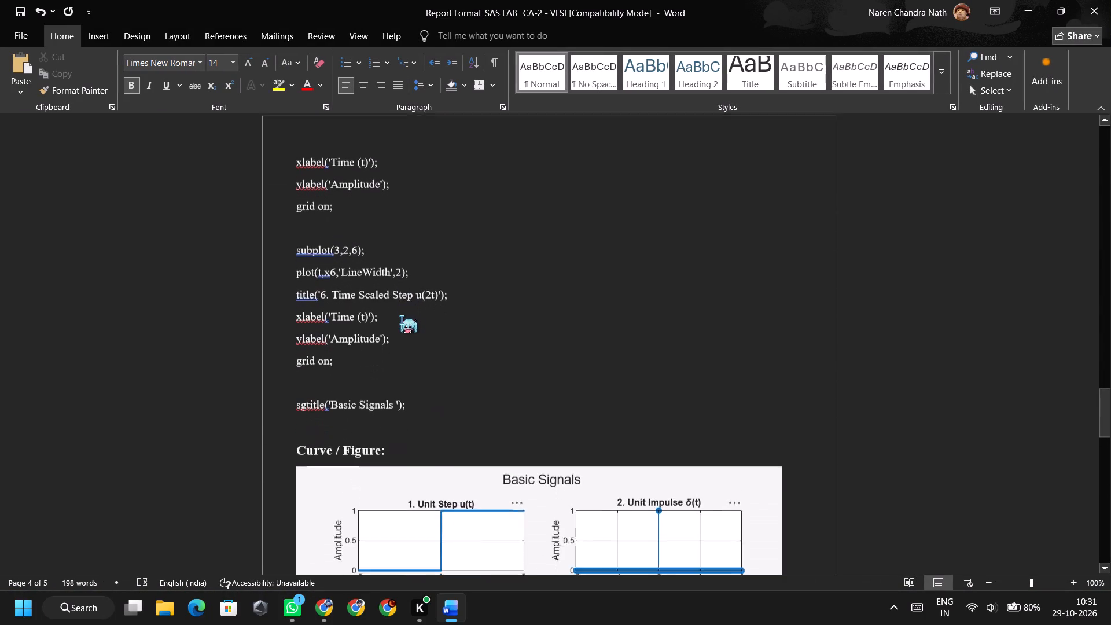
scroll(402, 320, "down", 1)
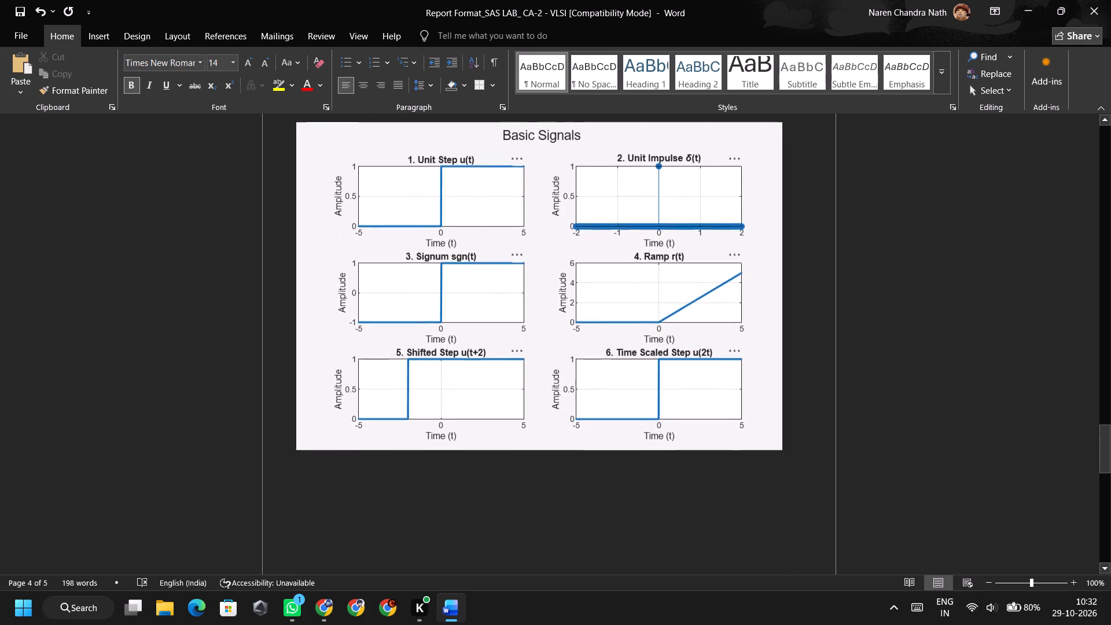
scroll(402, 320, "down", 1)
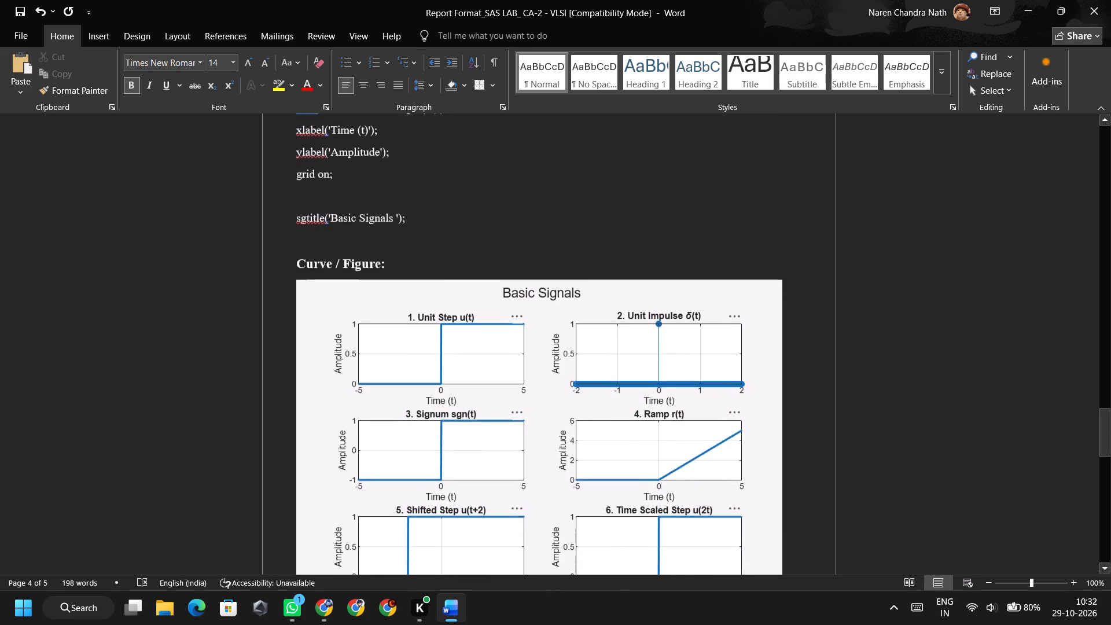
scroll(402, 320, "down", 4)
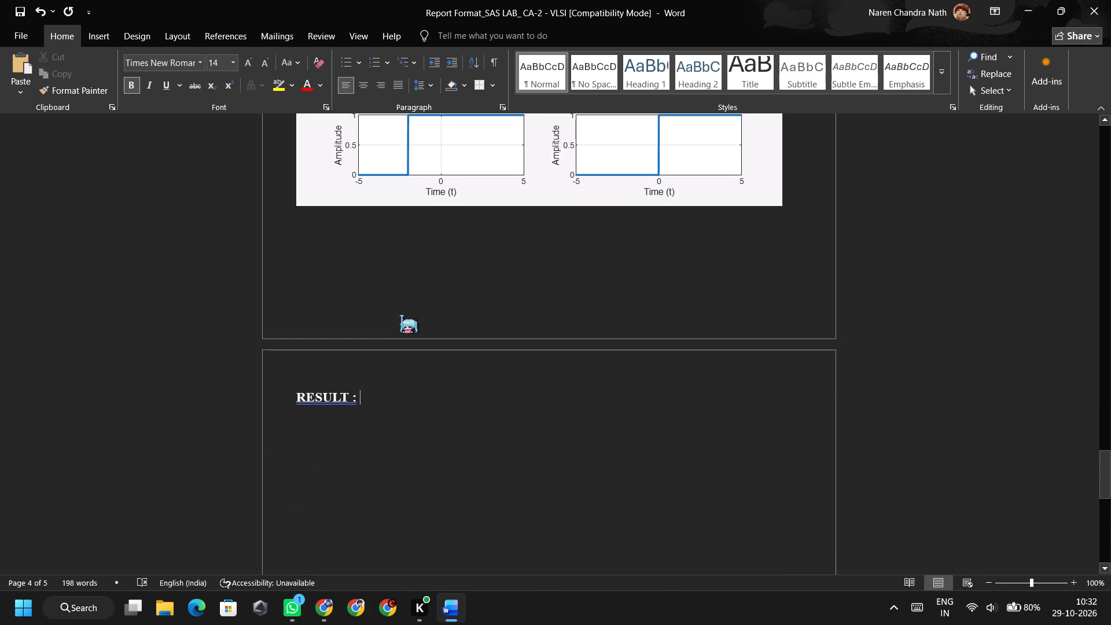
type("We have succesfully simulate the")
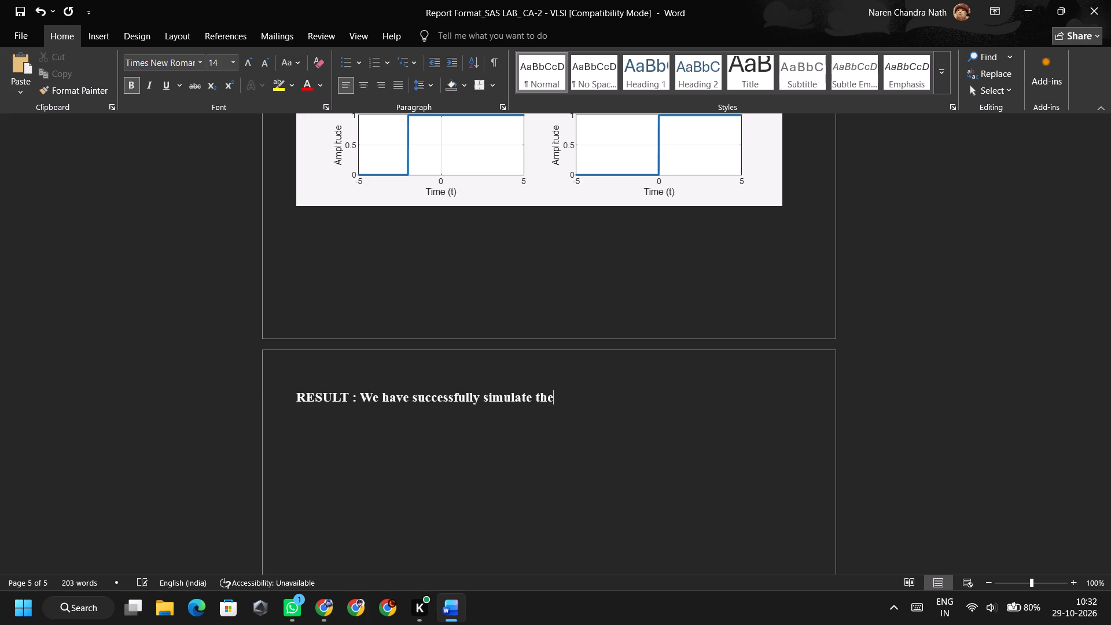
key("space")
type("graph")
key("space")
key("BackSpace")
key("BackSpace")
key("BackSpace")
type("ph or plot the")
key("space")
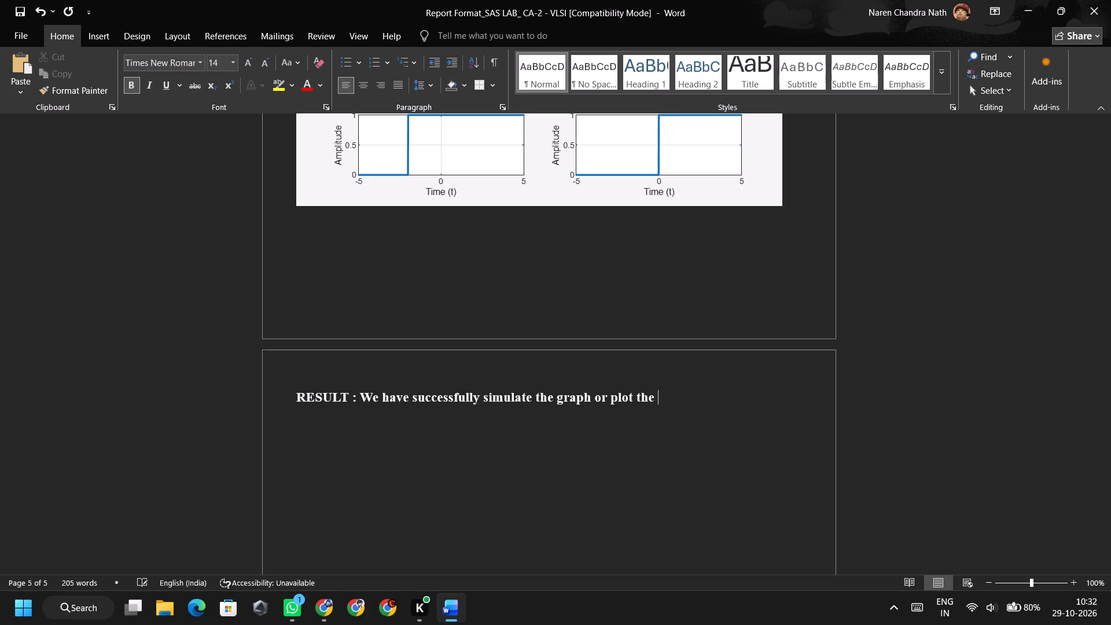
Replace the draft sentence after 'RESULT :' with the copied ChatGPT result paragraph, placed on a new line below the heading.
scroll(413, 231, "up", 8)
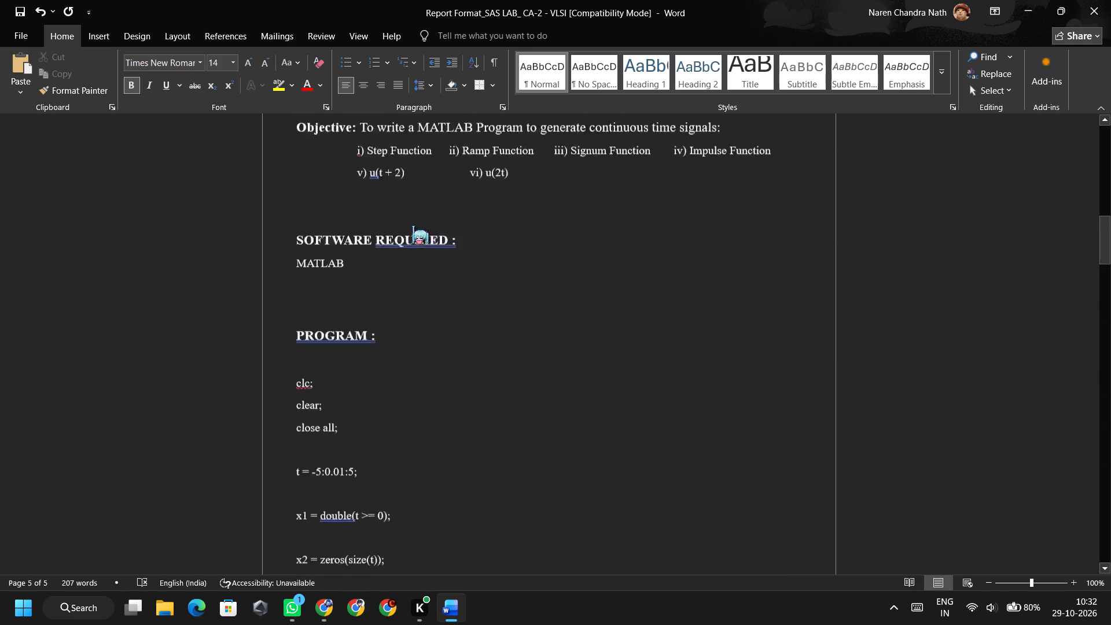
scroll(413, 231, "up", 1)
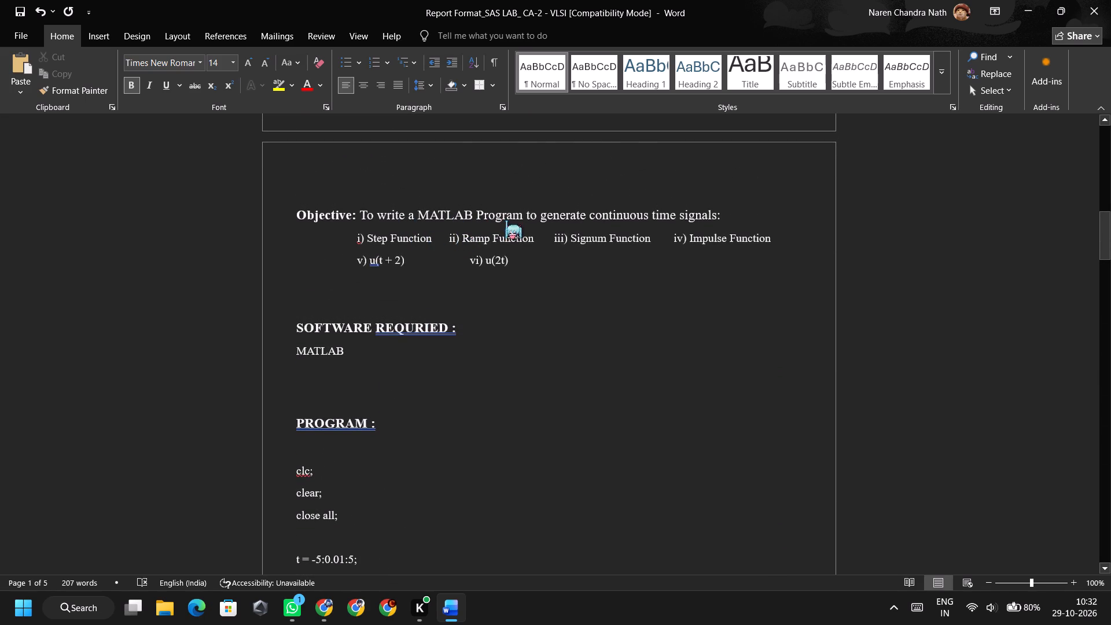
scroll(506, 226, "down", 10)
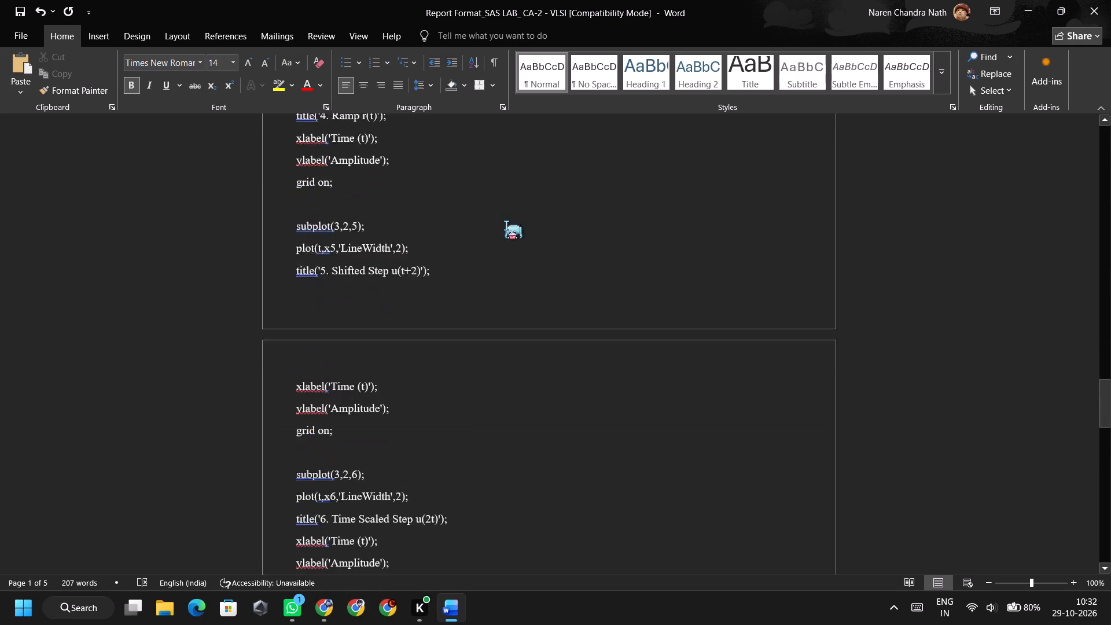
scroll(506, 226, "down", 7)
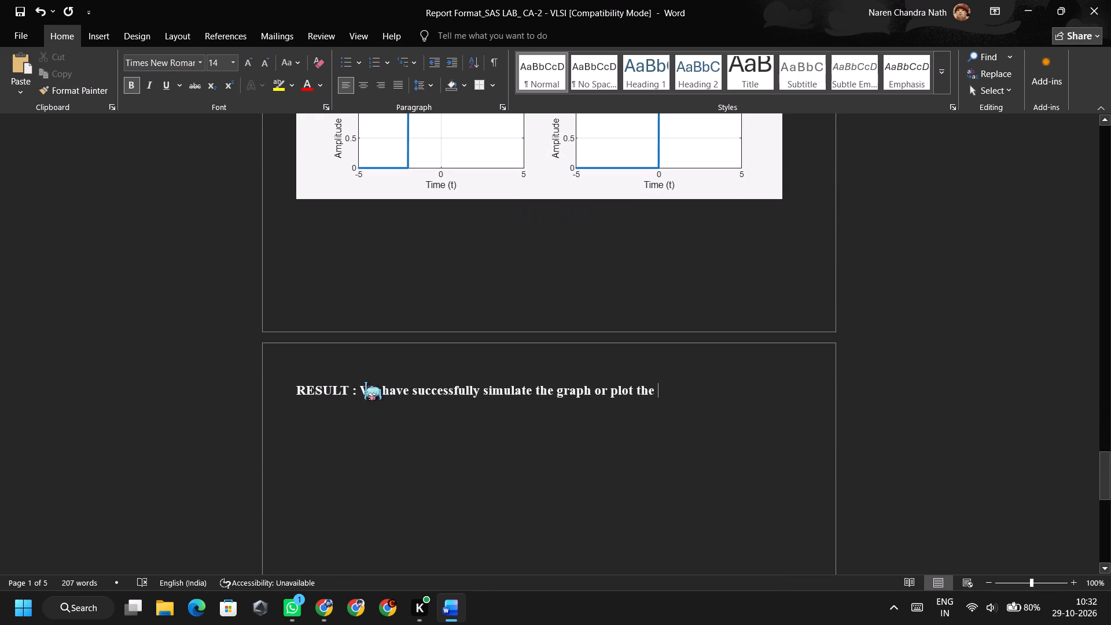
left_click(366, 387)
left_click_drag(366, 387, 675, 404)
key("Return")
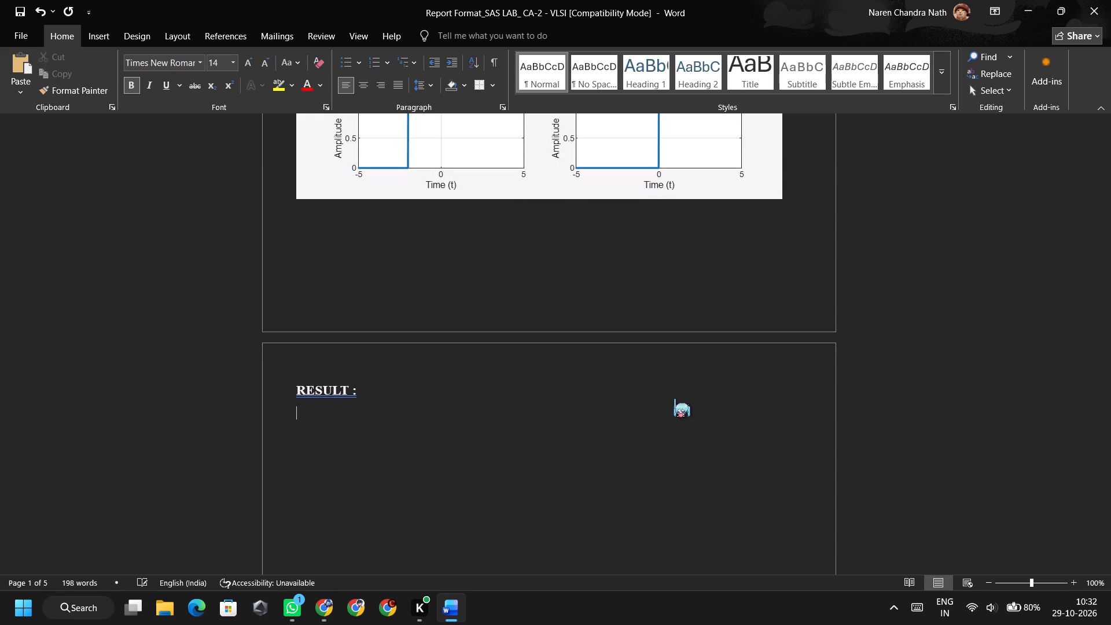
key("ctrl+v")
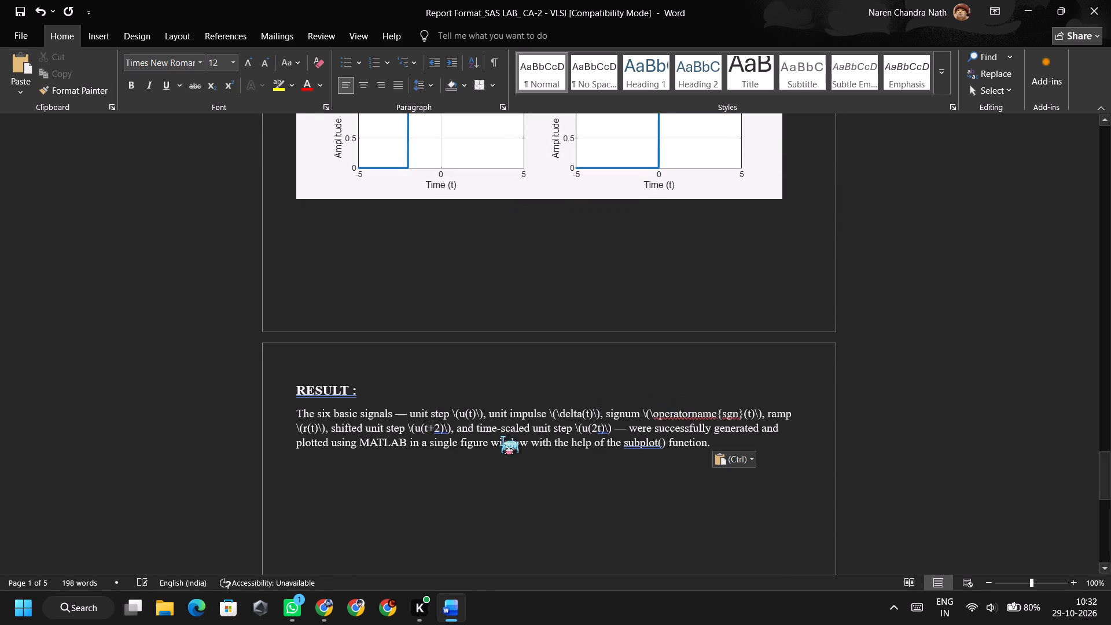
Delete the opening of the pasted result paragraph, from 'The six basic signals' through the dash before 'were successfully generated'.
left_click_drag(716, 443, 350, 414)
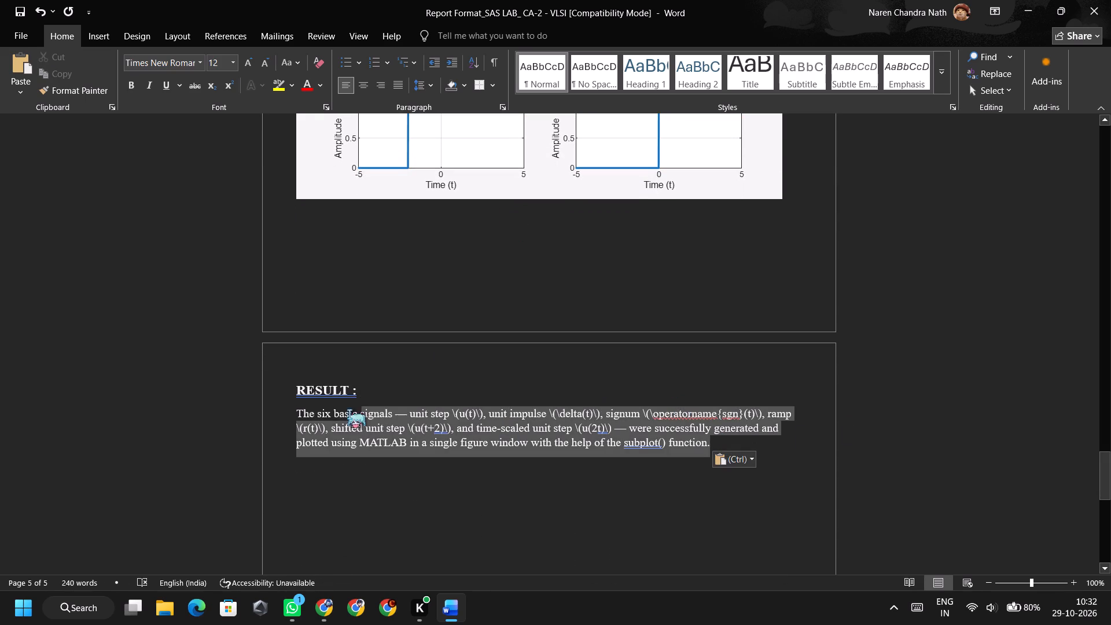
left_click_drag(350, 414, 290, 407)
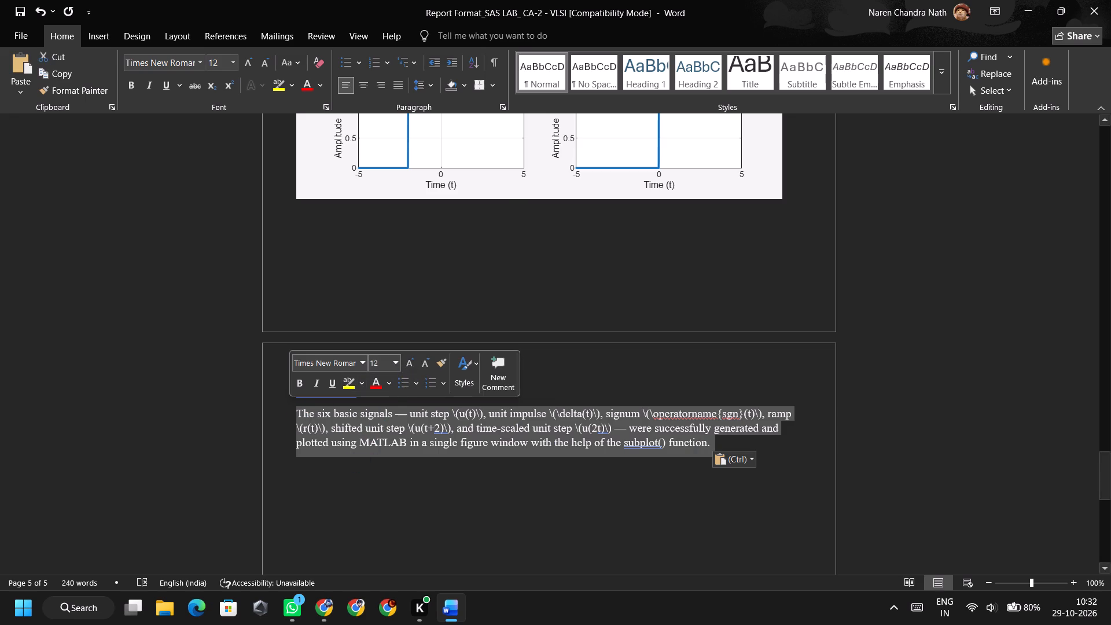
left_click(347, 458)
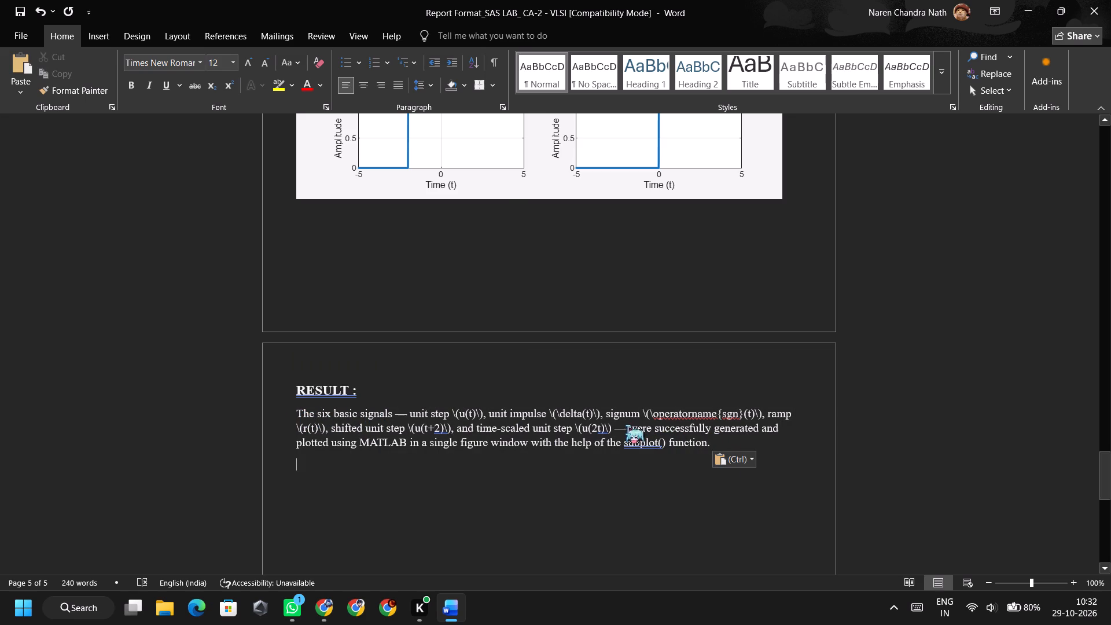
left_click_drag(629, 429, 288, 411)
key("BackSpace")
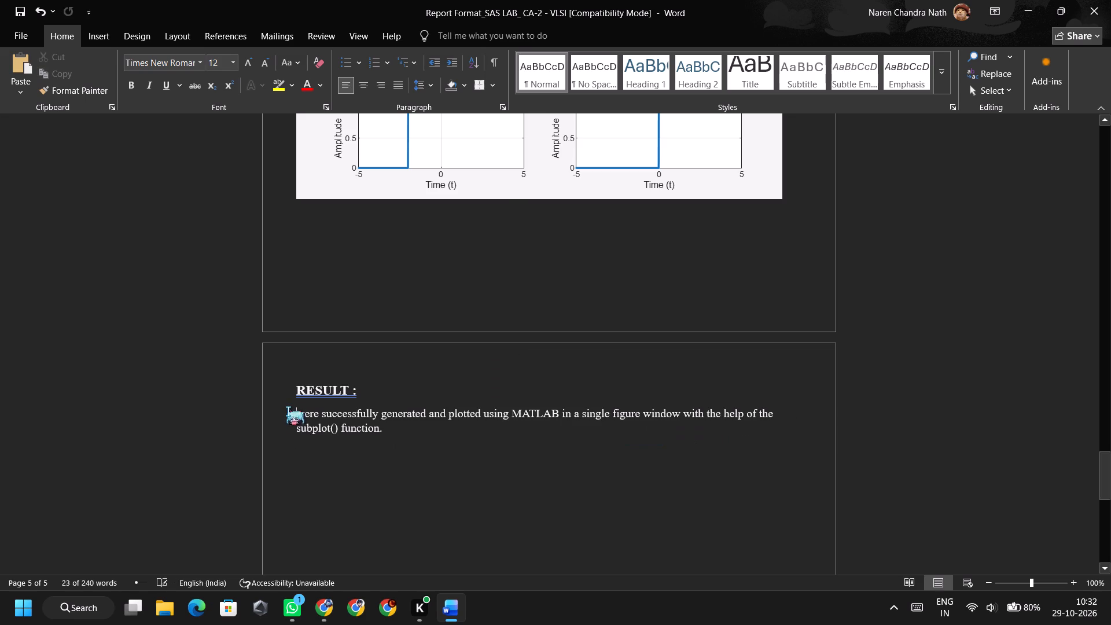
Change the word 'were' at the start of the result sentence to 'We have'.
key("Right")
key("Right")
key("Right")
key("Right")
key("BackSpace")
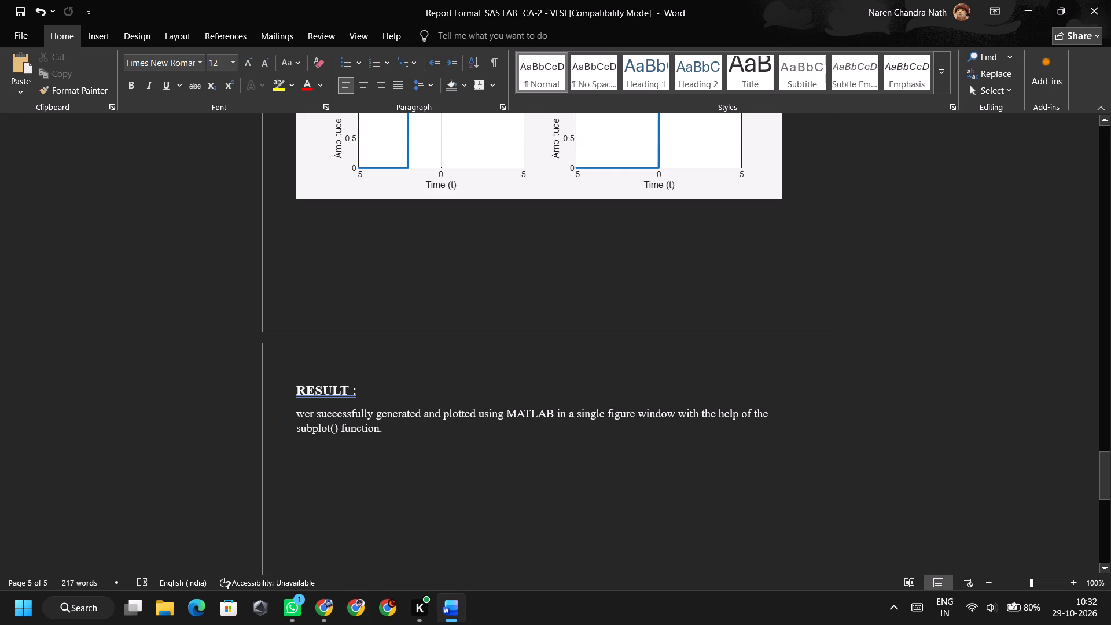
key("BackSpace")
key("Left")
key("BackSpace")
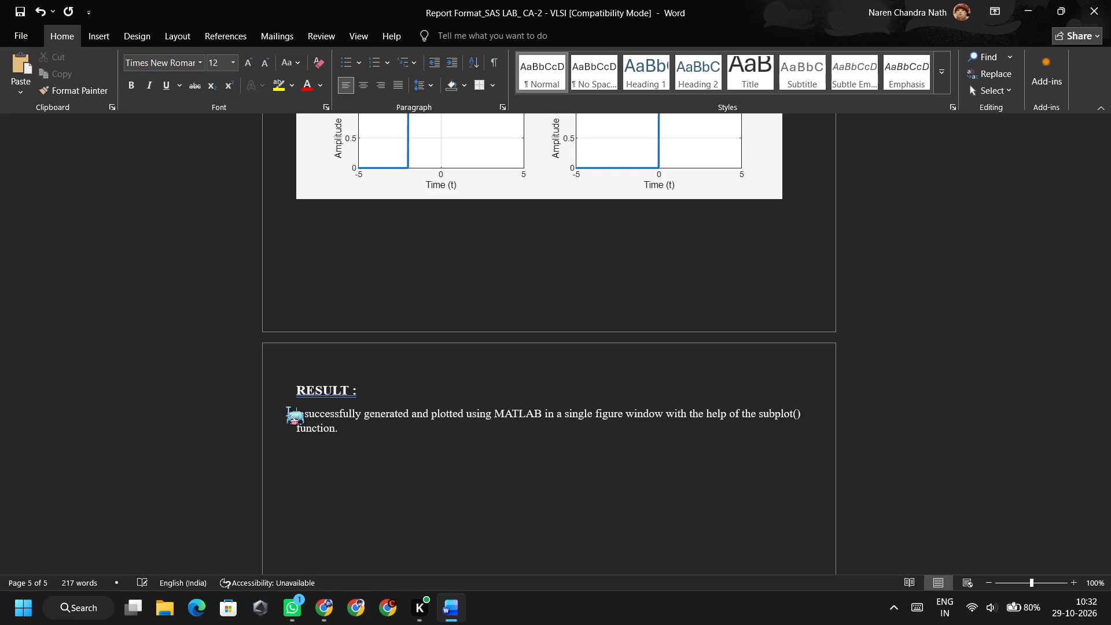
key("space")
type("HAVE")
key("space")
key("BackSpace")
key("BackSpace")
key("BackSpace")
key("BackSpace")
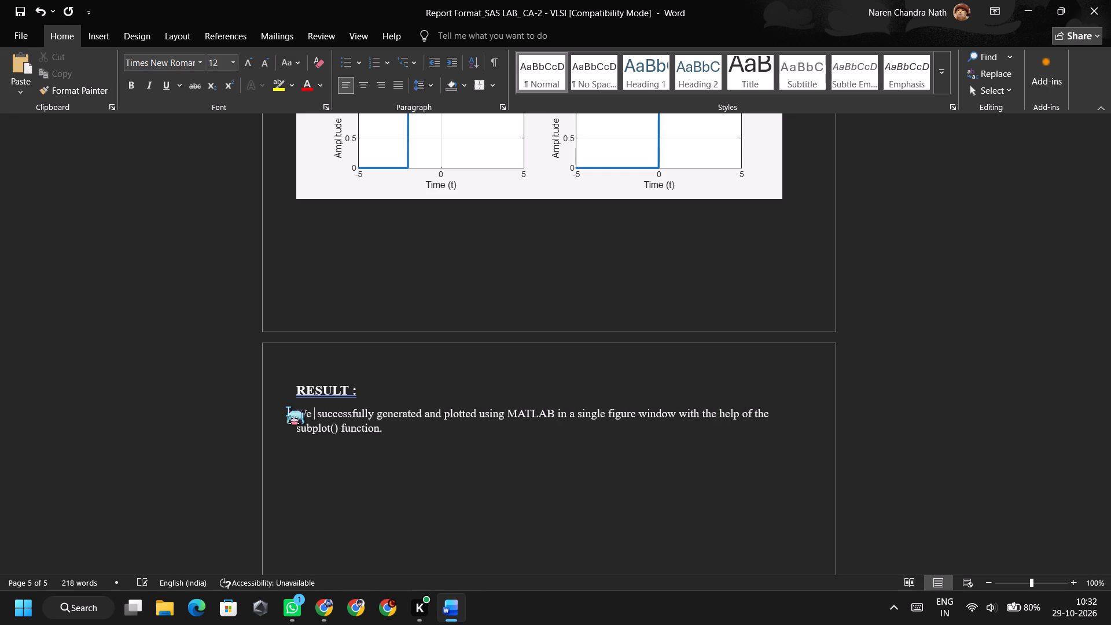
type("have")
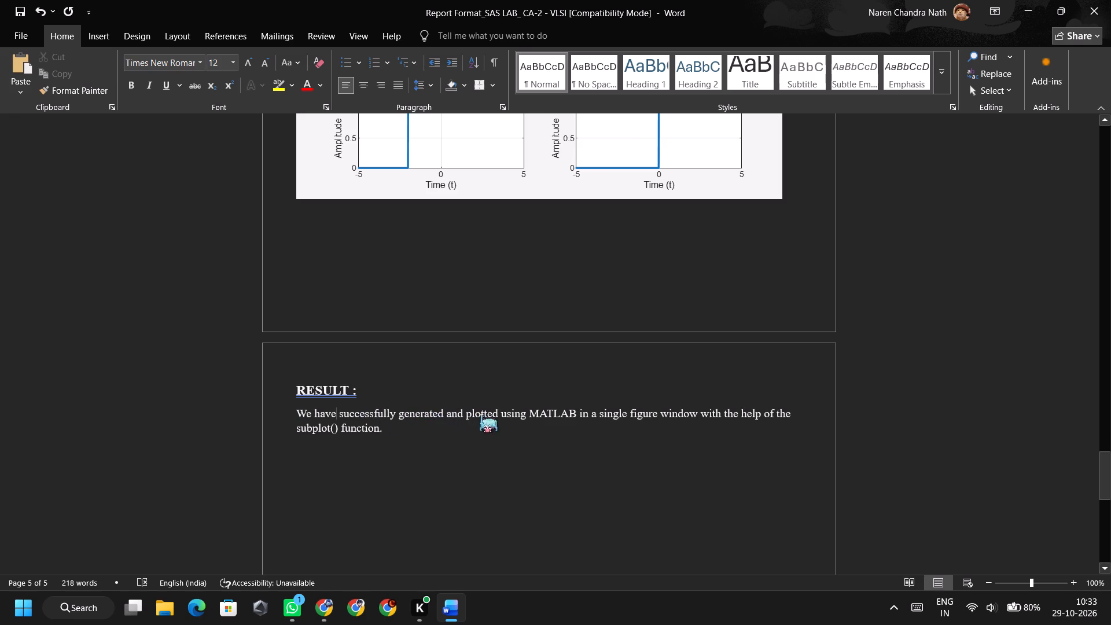
Insert 'the graph of' between 'plotted' and 'using MATLAB' in the result sentence.
left_click(500, 414)
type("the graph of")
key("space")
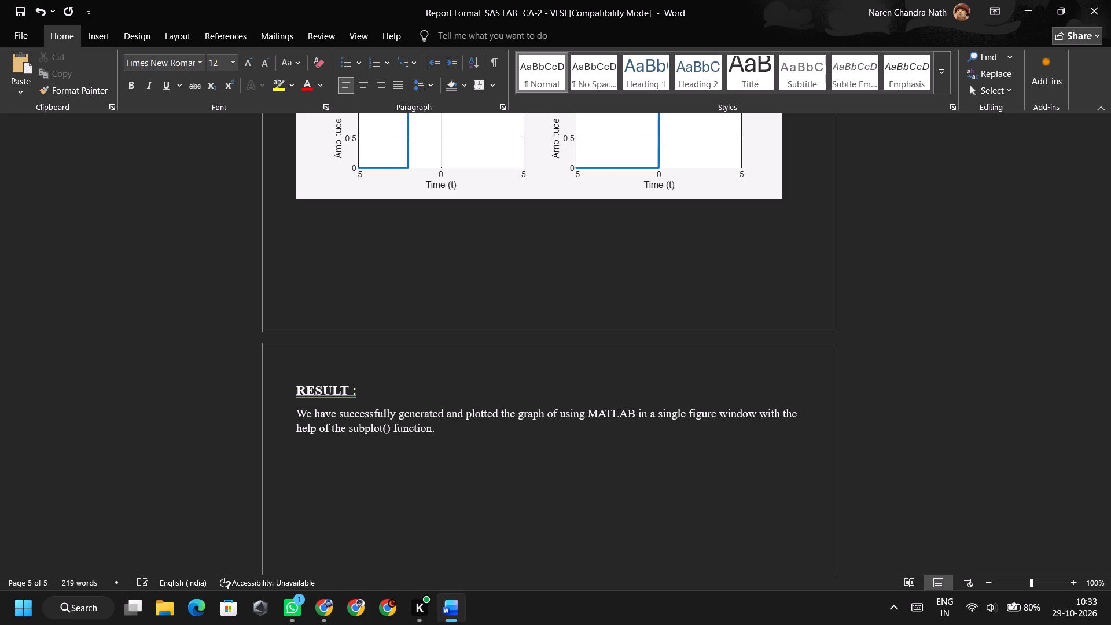
Copy the list of six signals under Objective, from 'i) Step Function' to 'vi) u(2t)'.
scroll(562, 370, "up", 7)
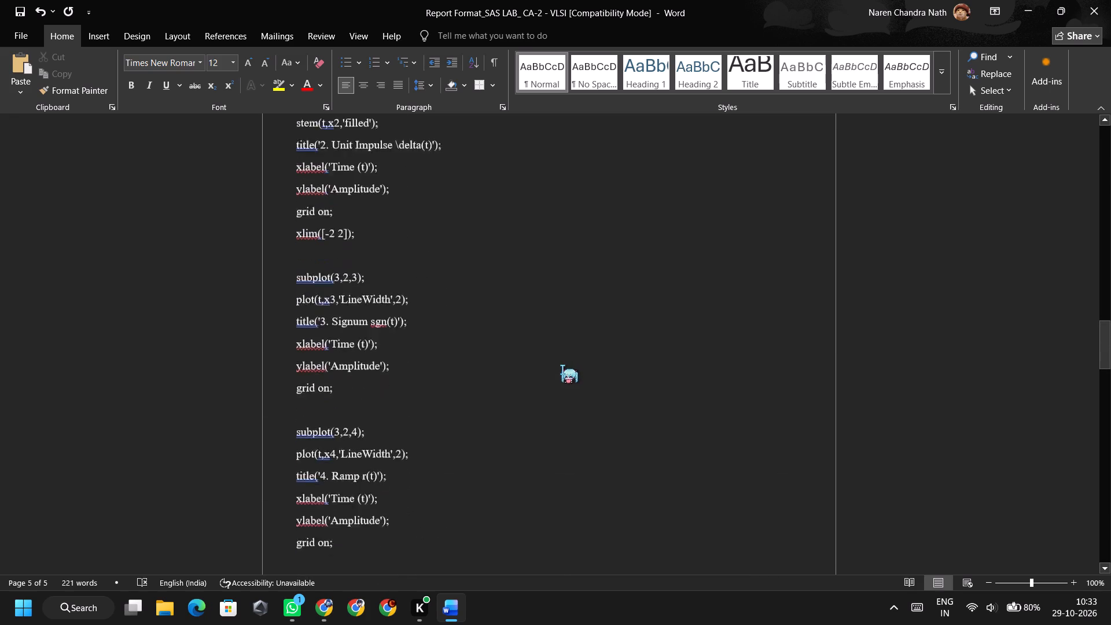
scroll(562, 370, "up", 4)
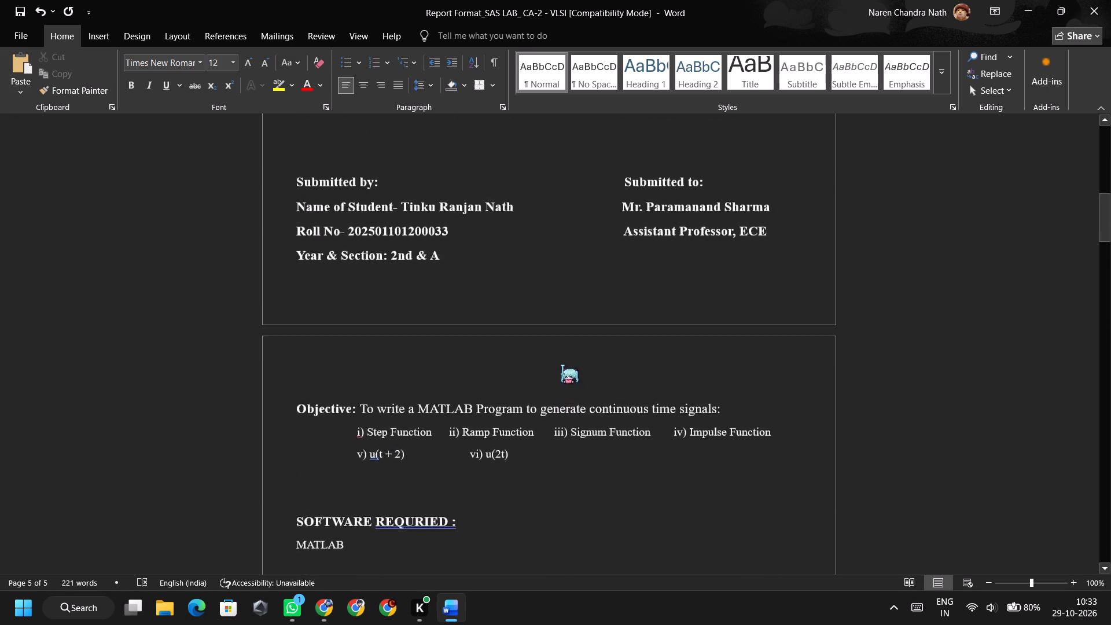
scroll(562, 370, "up", 1)
left_click_drag(521, 391, 345, 364)
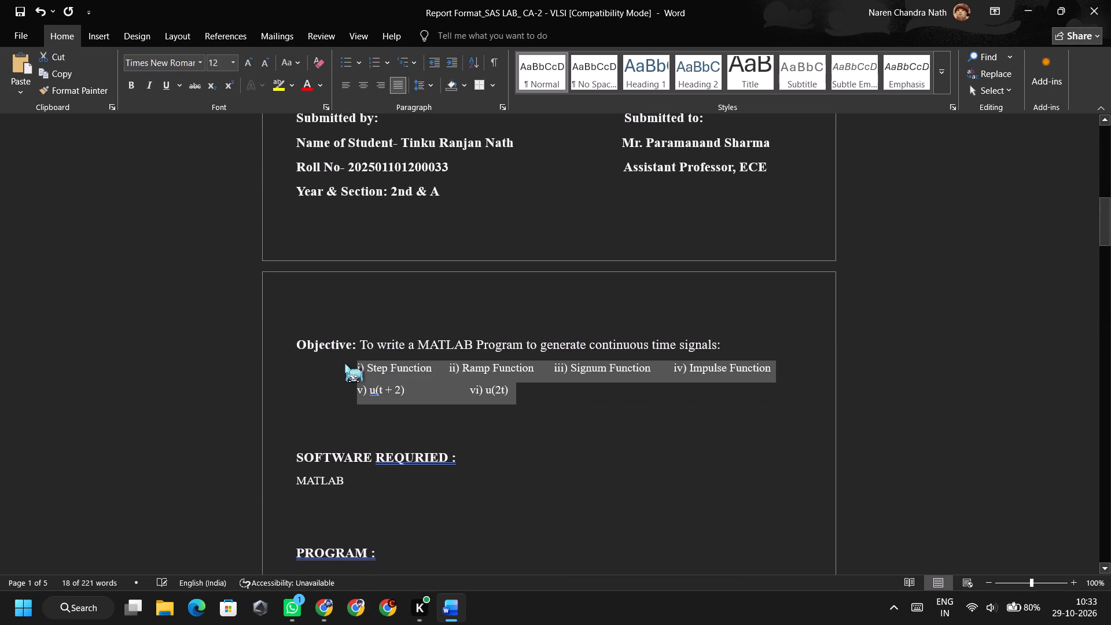
key("ctrl+c")
Move 'using MATLAB...' in the result text to a new line and paste the copied signal list after 'the graph of'.
scroll(445, 386, "down", 11)
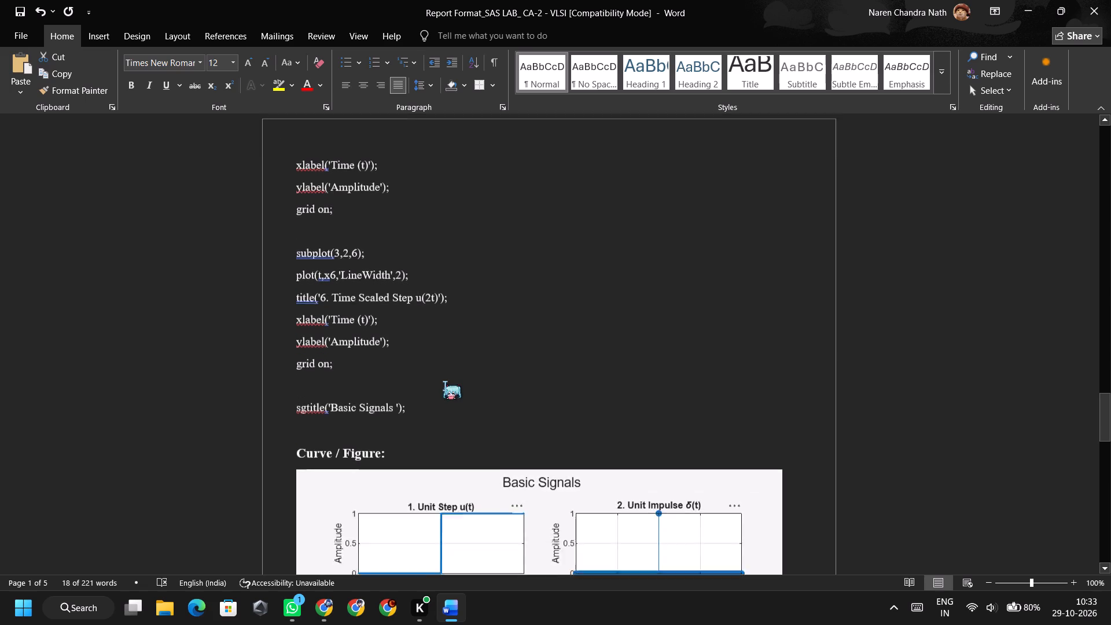
scroll(445, 386, "down", 4)
scroll(445, 386, "up", 1)
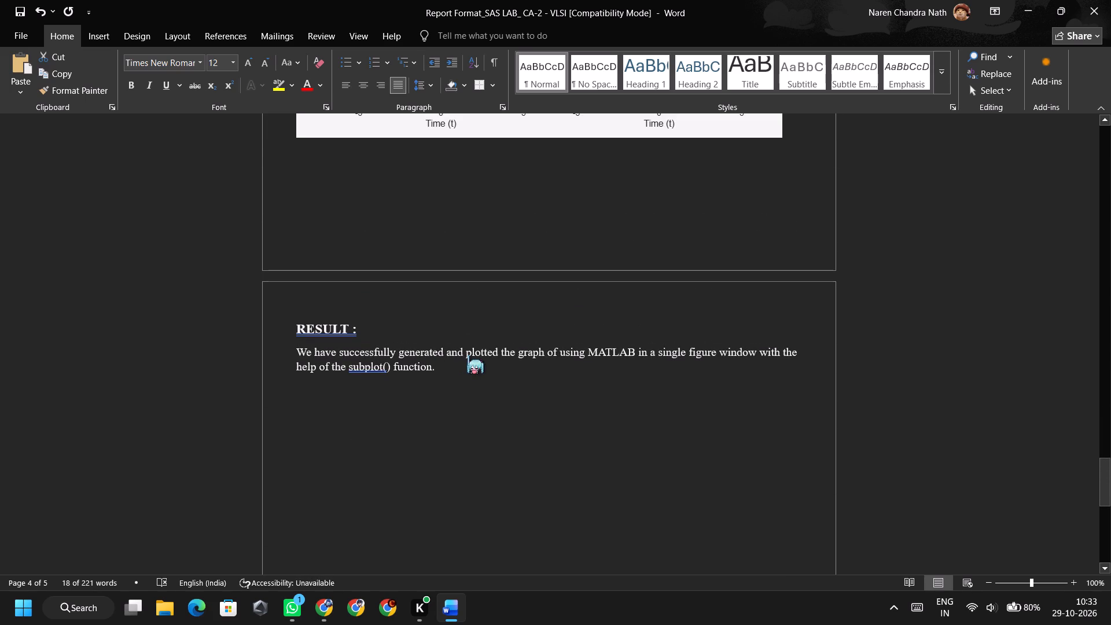
scroll(531, 356, "up", 4, "ctrl")
scroll(531, 356, "down", 1)
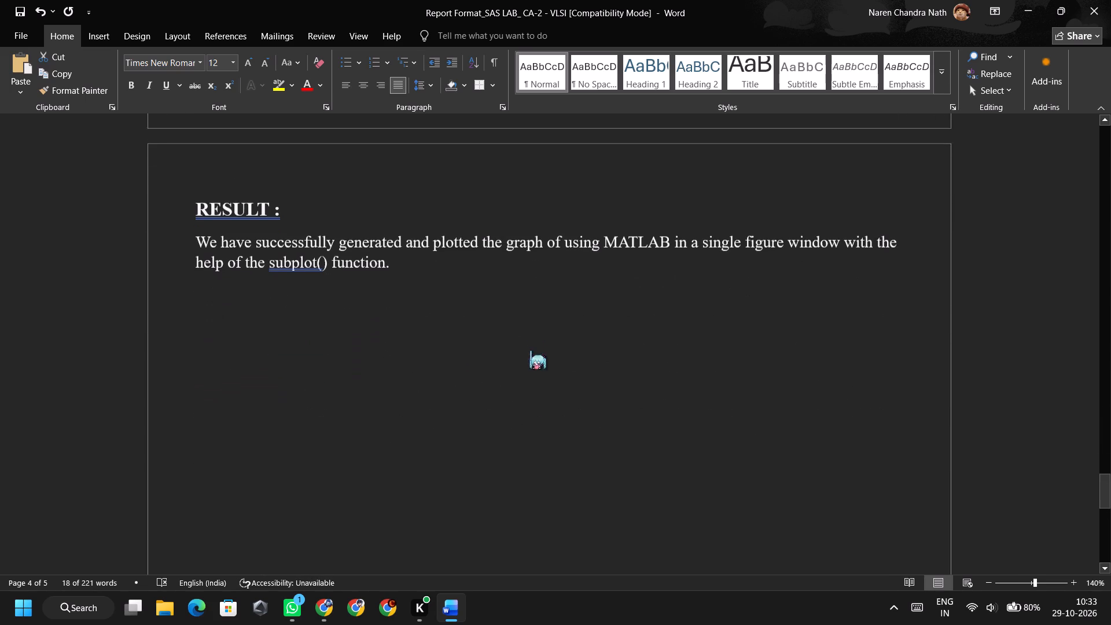
left_click(564, 228)
key("Return")
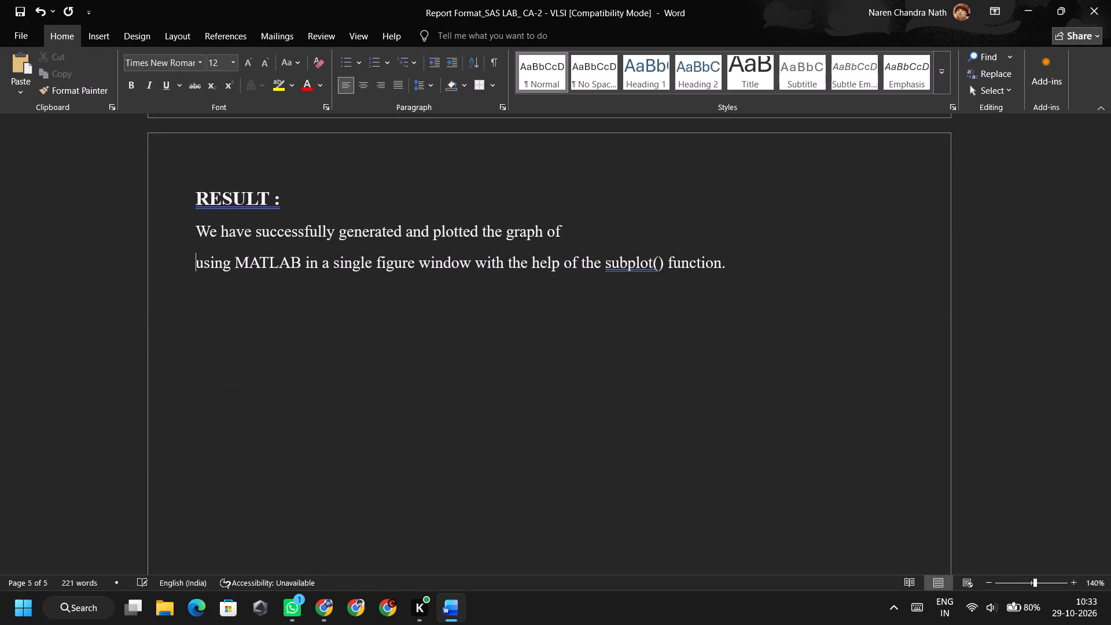
left_click(599, 225)
key("ctrl+v")
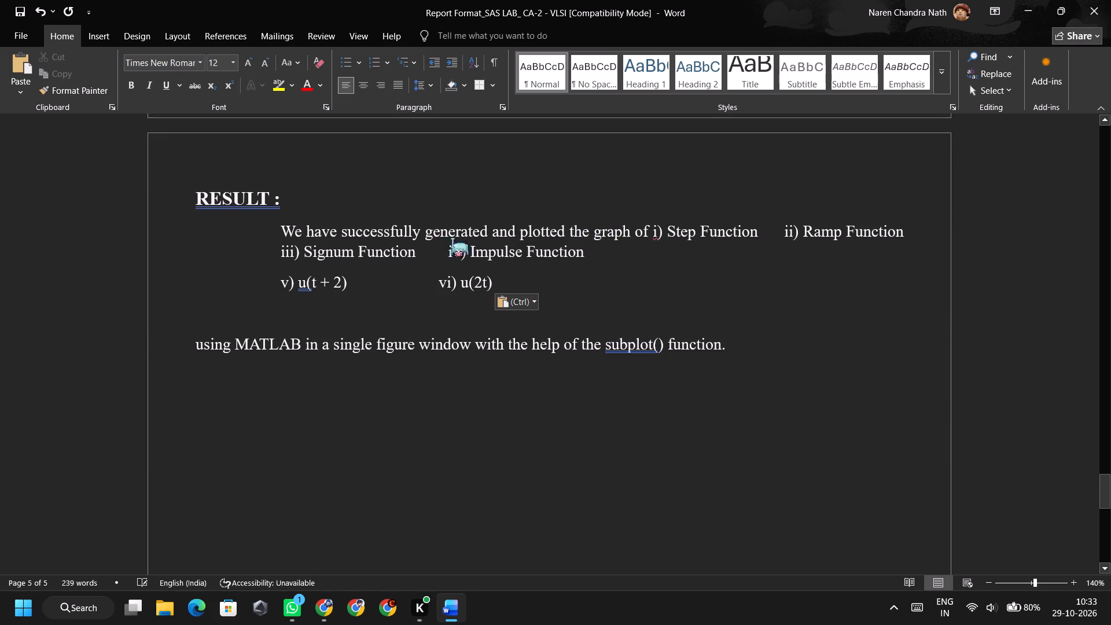
Delete the 'i)' numbering before Step Function in the result sentence.
left_click(664, 227)
key("BackSpace")
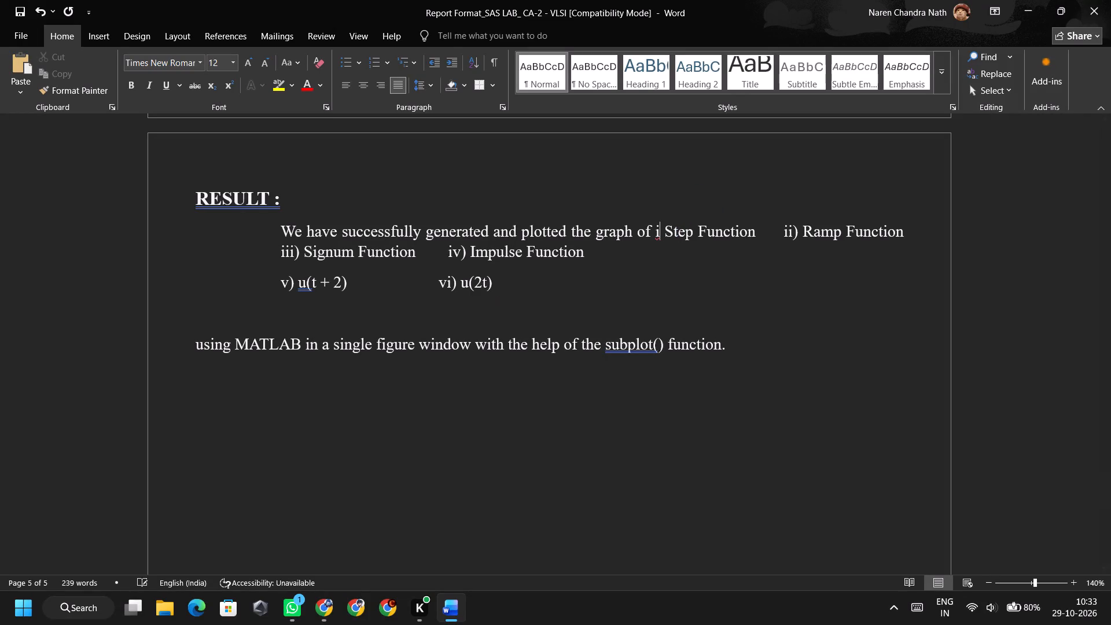
key("BackSpace")
Replace the gap and 'ii)' numbering between Step Function and Ramp Function with a comma.
key("Right")
key("Right")
key("Right")
key("Right")
key("Right")
key("Right")
key("Right")
key("Right")
key("Right")
key("Right")
key("Right")
key("Right")
key("Right")
key("Right")
key("Right")
key("Right")
key("Right")
key("Right")
key("Right")
key("Right")
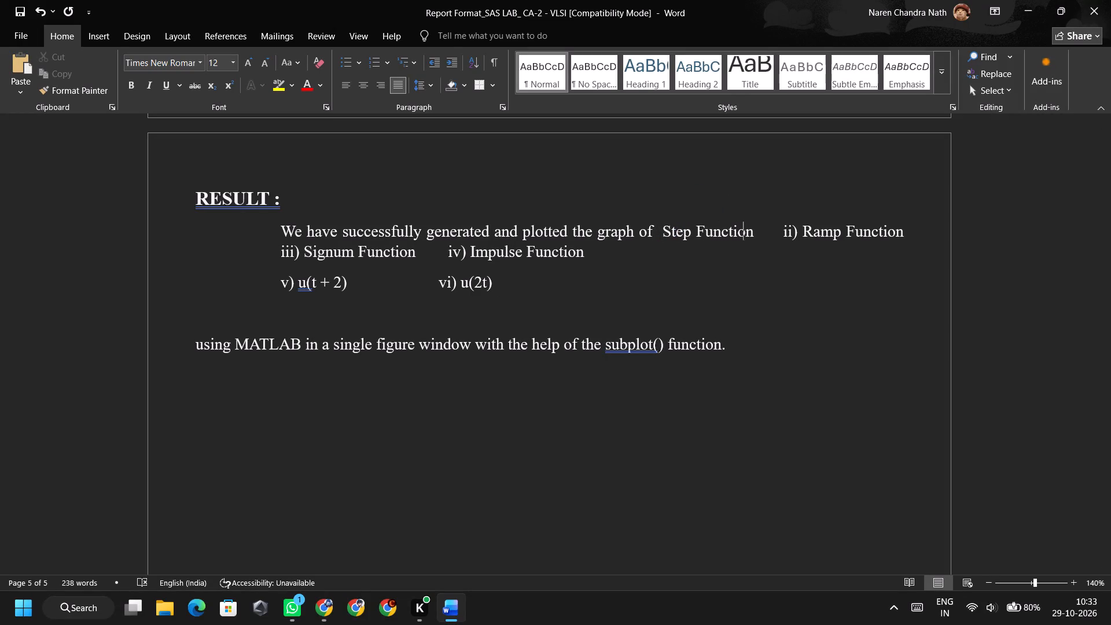
key("Right")
key("Right")
key("BackSpace")
key("BackSpace")
key("BackSpace")
key("BackSpace")
key("BackSpace")
key("BackSpace")
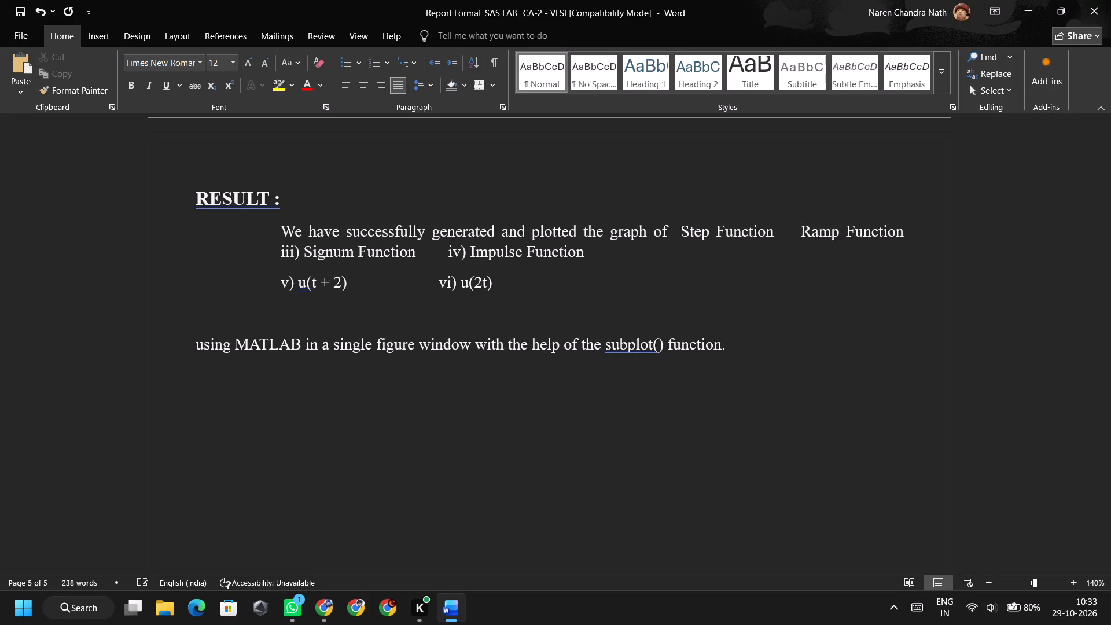
key("BackSpace")
key("BackSpace")
key("BackSpace")
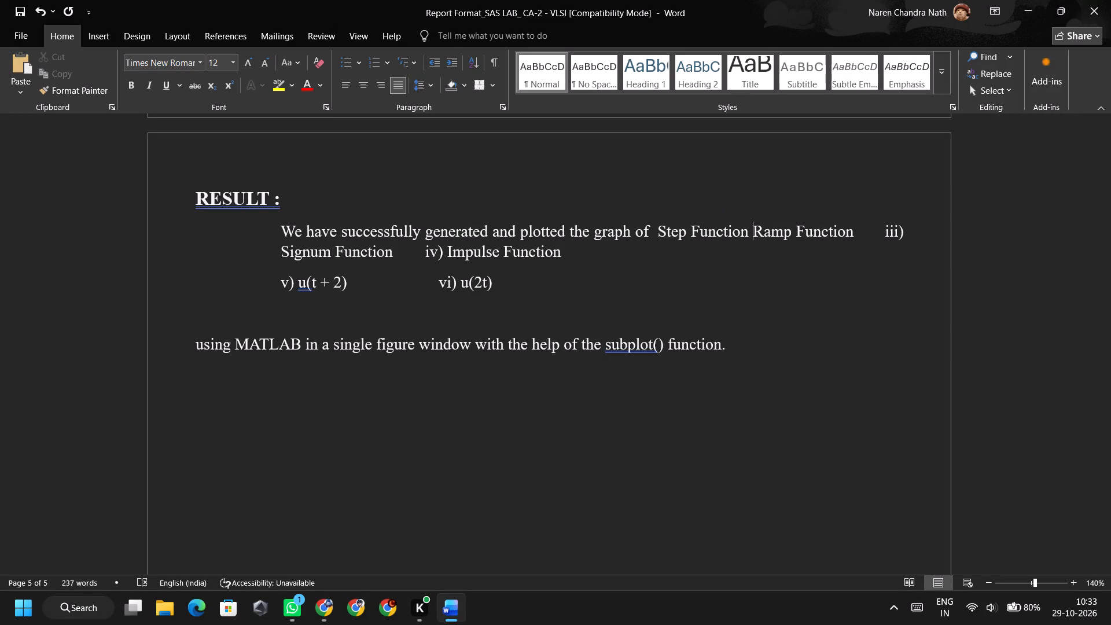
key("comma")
Remove the 'iii)' numbering and gap before Signum Function and put a comma after Ramp Function.
key("Right")
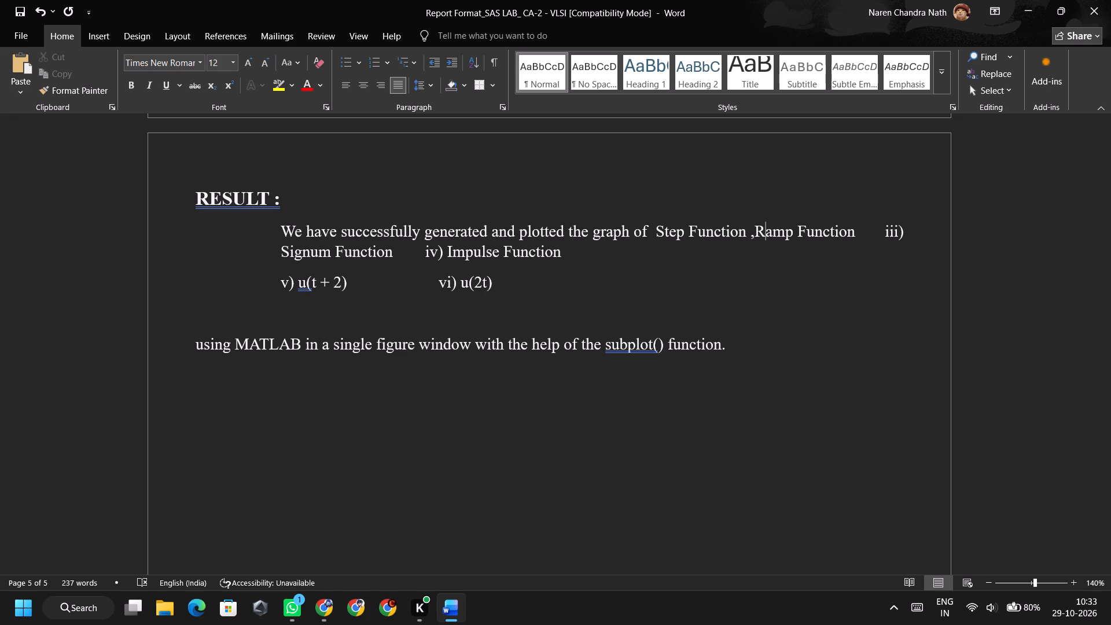
key("Down")
key("Left")
key("Left")
key("Left")
key("Left")
key("Left")
key("Left")
key("Left")
key("Left")
key("Left")
key("Left")
key("Left")
key("Left")
key("Left")
key("Left")
key("Left")
key("Left")
key("Left")
key("Left")
key("Left")
key("Left")
key("Right")
key("Right")
key("BackSpace")
key("BackSpace")
key("BackSpace")
key("BackSpace")
key("BackSpace")
key("BackSpace")
key("BackSpace")
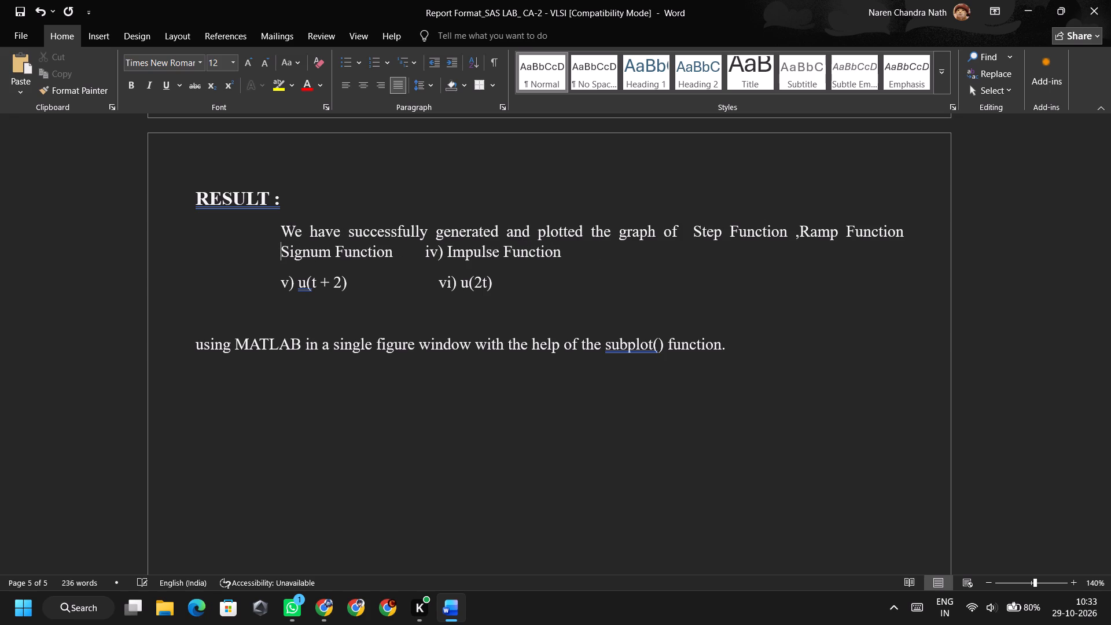
key("Up")
key("Right")
key("Right")
key("Right")
key("Right")
key("Right")
key("Right")
key("Right")
key("Right")
key("Right")
key("Right")
key("Right")
key("Right")
key("Right")
key("Right")
key("Right")
key("Right")
key("Right")
key("Right")
key("Right")
key("Right")
key("Right")
key("Right")
key("Right")
key("Right")
key("Right")
key("Right")
key("Right")
key("Right")
key("Right")
key("Right")
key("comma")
Replace the gap and 'iv)' numbering between Signum Function and Impulse Function with a comma.
key("Right")
key("Right")
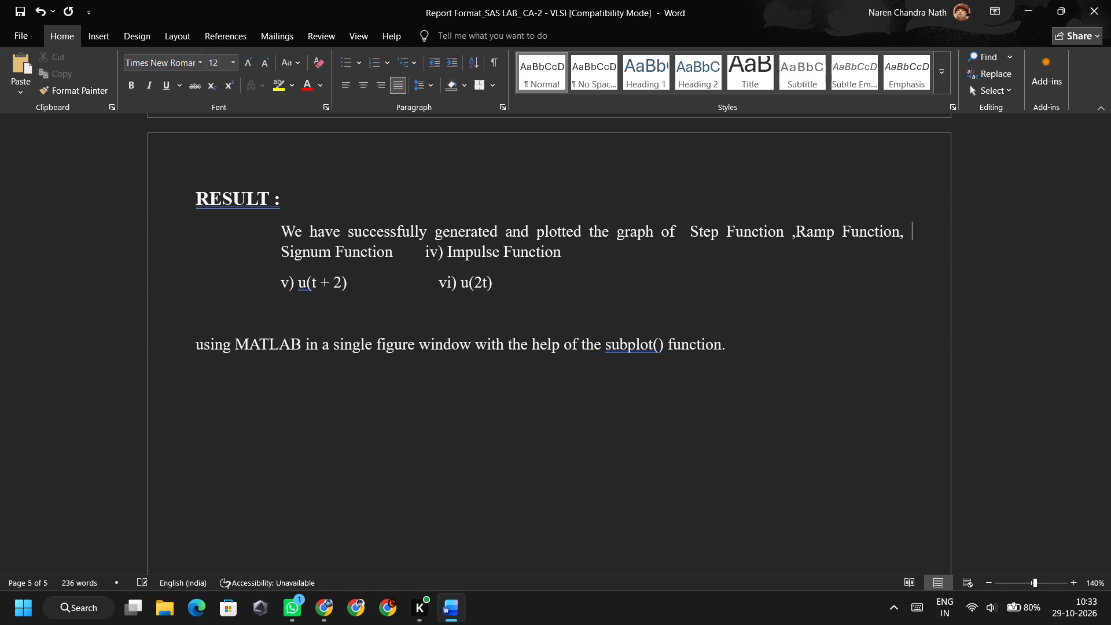
key("Right")
key("Right")
key("Right")
key("Right")
key("Right")
key("Right")
key("Right")
key("Right")
key("Right")
key("Right")
key("Right")
key("Right")
key("Right")
key("Right")
key("Right")
key("Right")
key("Right")
key("Right")
key("Right")
key("Right")
key("Right")
key("Right")
key("Right")
key("Right")
key("Right")
key("Right")
key("Right")
key("Right")
key("Right")
key("Right")
key("Left")
key("BackSpace")
key("BackSpace")
key("BackSpace")
key("BackSpace")
key("BackSpace")
key("BackSpace")
key("BackSpace")
key("BackSpace")
key("BackSpace")
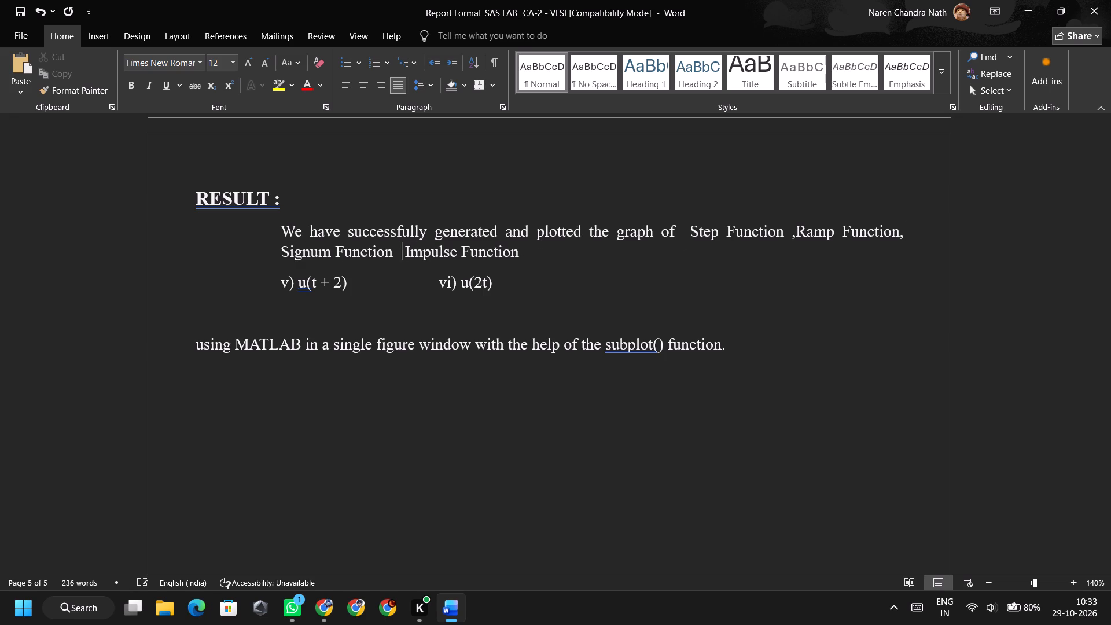
key("BackSpace")
key("BackSpace")
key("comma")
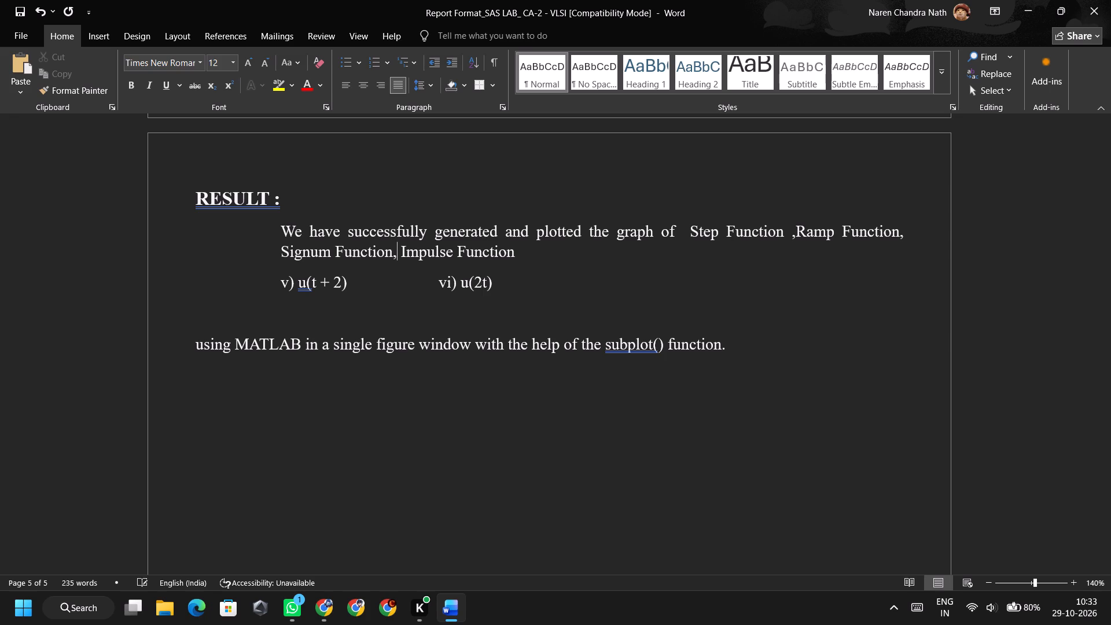
Remove the 'v)' numbering and line break before u(t + 2), joining it after Impulse Function with a comma and space.
key("Down")
key("Left")
key("Left")
key("Left")
key("Left")
key("Left")
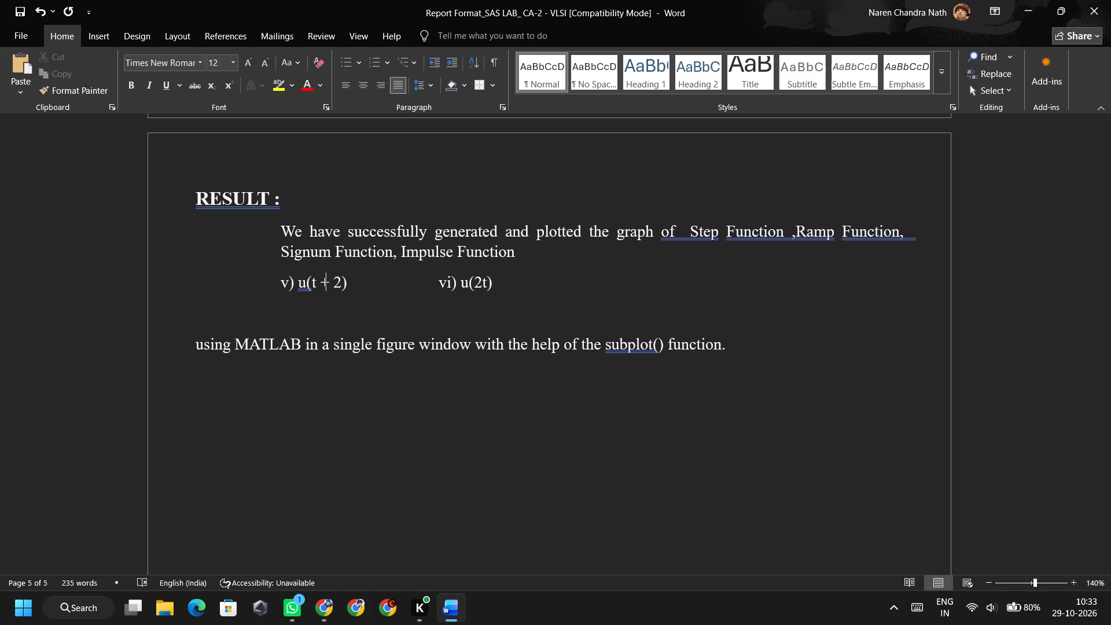
key("Left")
key("Left")
key("Left")
key("Left")
key("BackSpace")
key("BackSpace")
key("BackSpace")
key("BackSpace")
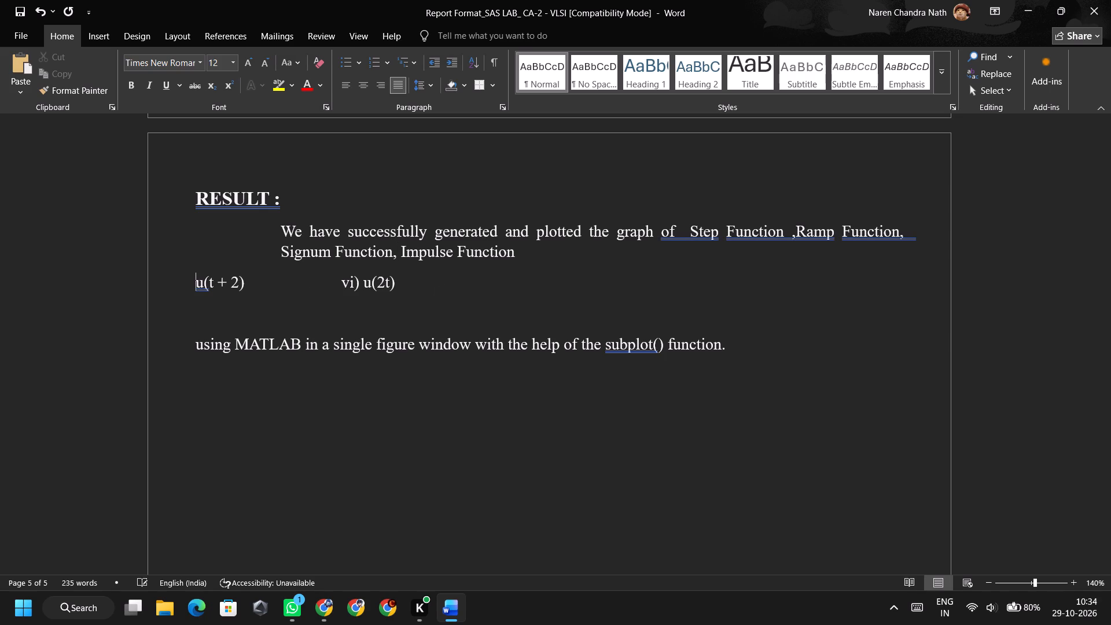
key("BackSpace")
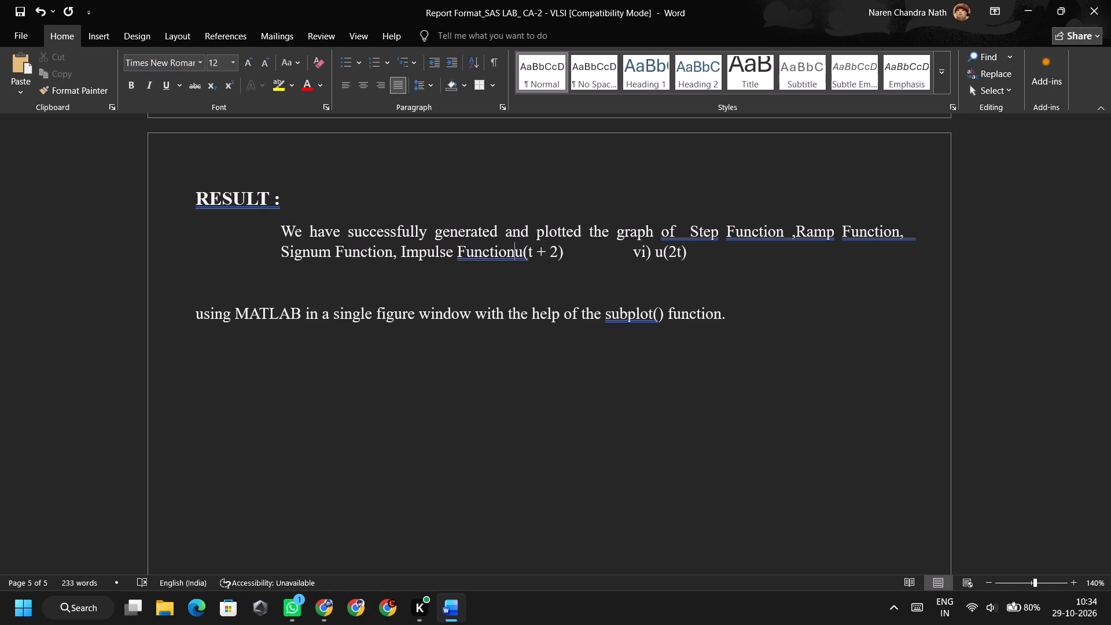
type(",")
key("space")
Replace the gap and 'vi)' numbering between u(t + 2) and u(2t) with a comma and space.
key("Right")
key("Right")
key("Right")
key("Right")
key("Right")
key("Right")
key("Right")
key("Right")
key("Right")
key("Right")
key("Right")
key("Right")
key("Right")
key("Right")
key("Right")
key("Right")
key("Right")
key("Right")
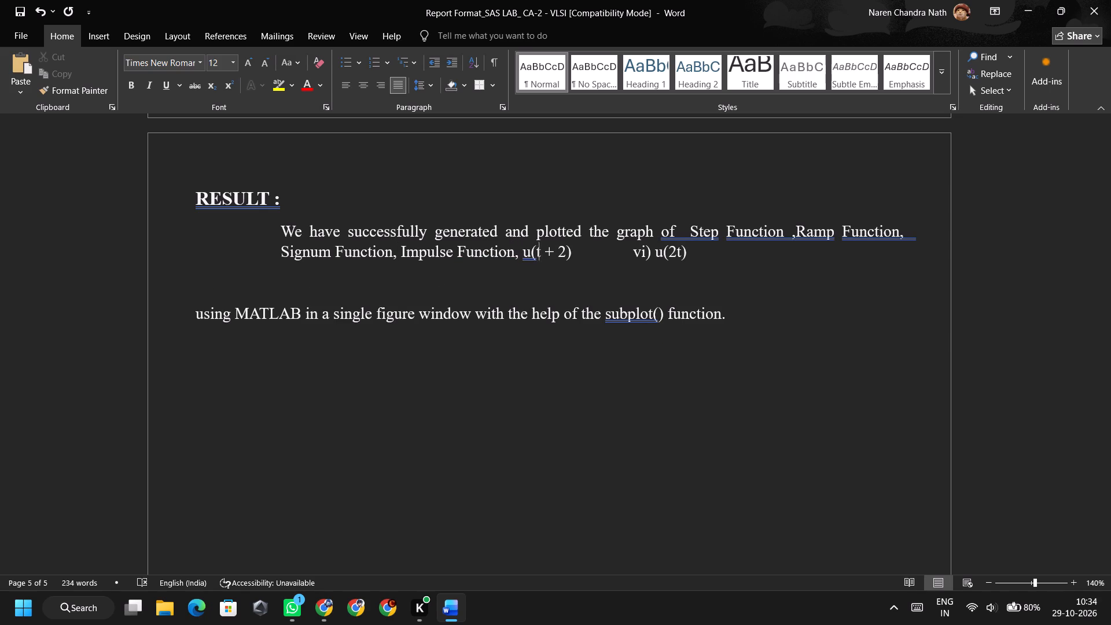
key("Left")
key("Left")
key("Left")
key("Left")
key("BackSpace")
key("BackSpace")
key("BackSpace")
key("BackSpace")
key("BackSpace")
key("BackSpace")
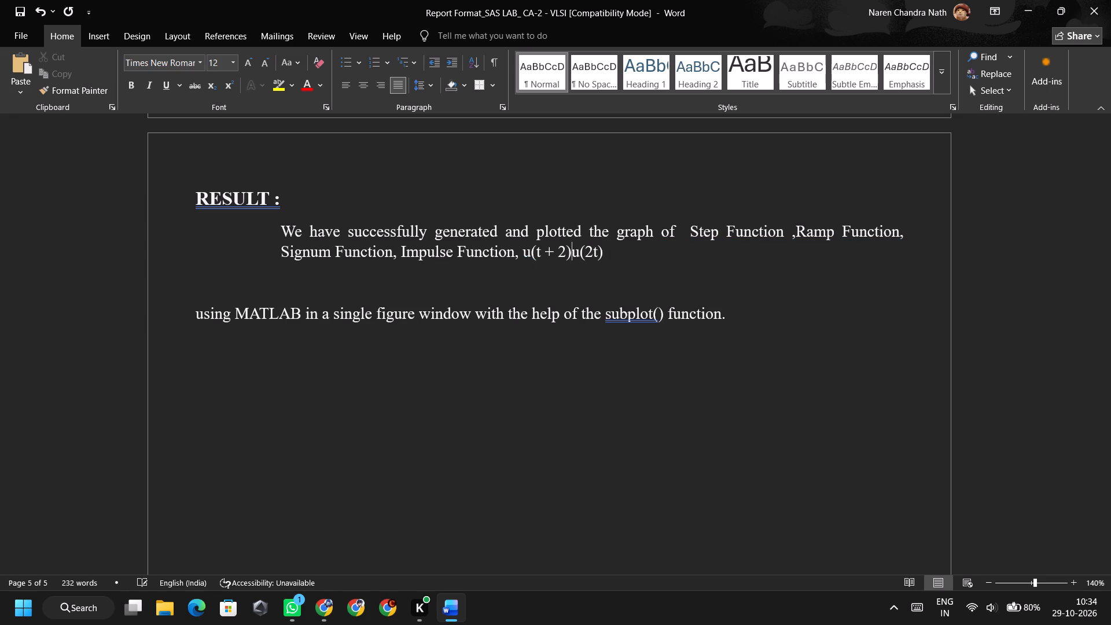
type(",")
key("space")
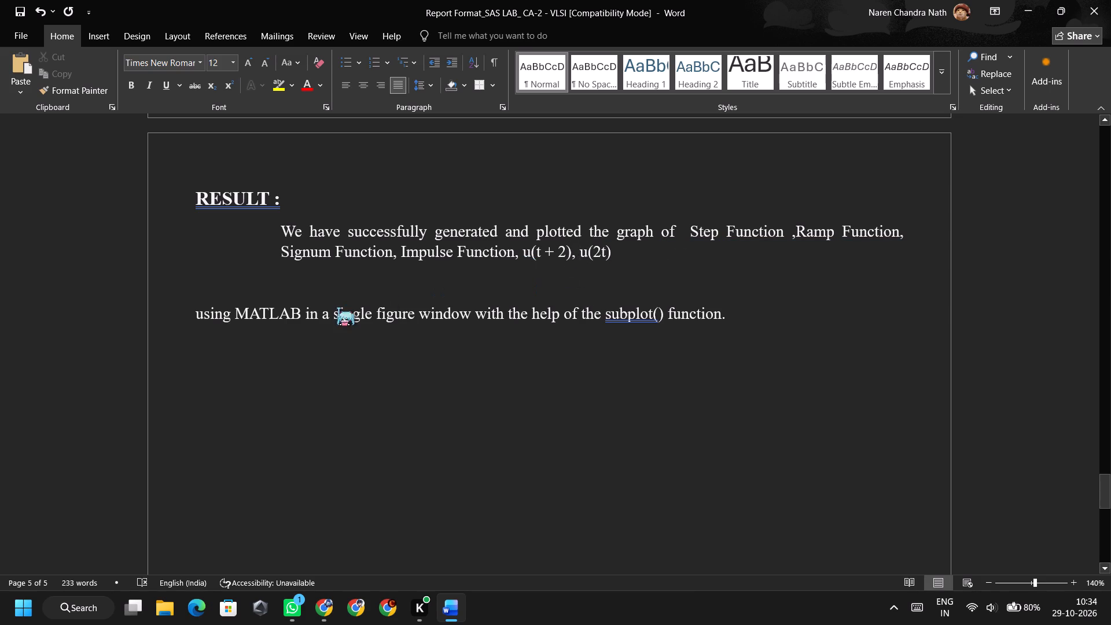
Join the 'using MATLAB in a single figure window' line onto the result sentence directly after u(2t).
left_click(192, 316)
key("BackSpace")
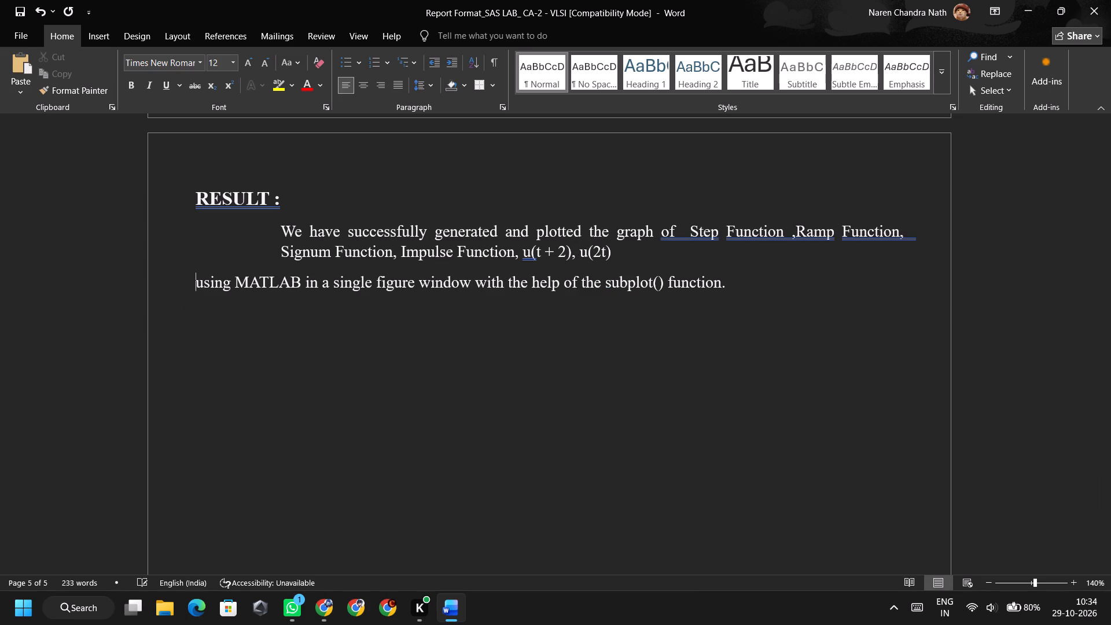
key("BackSpace")
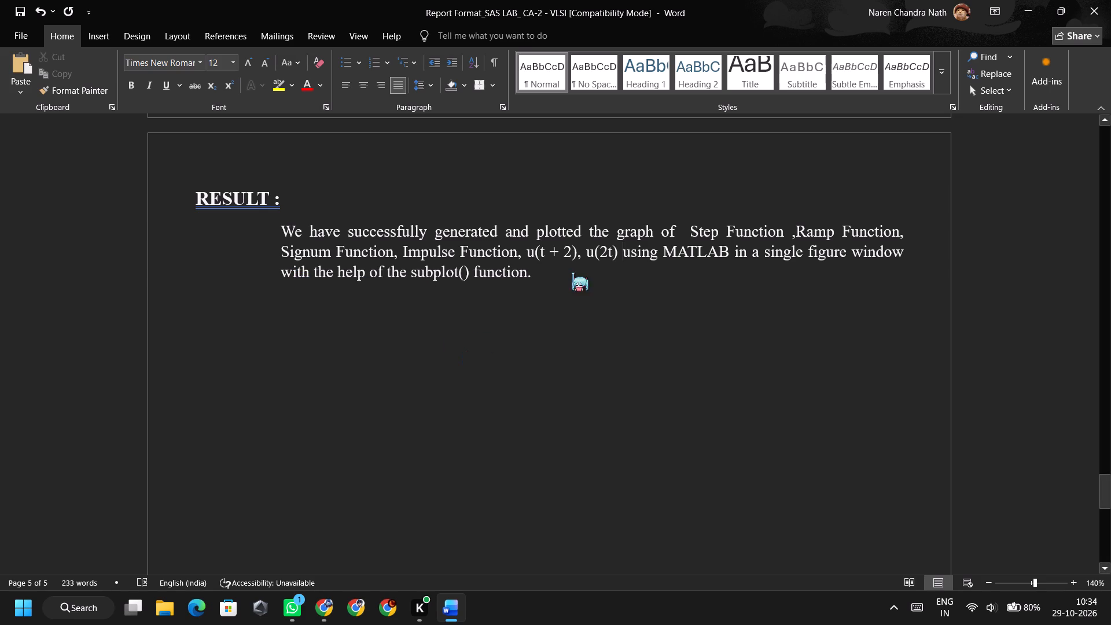
Save the report document.
left_click(555, 277)
key("ctrl+s")
scroll(325, 282, "up", 17)
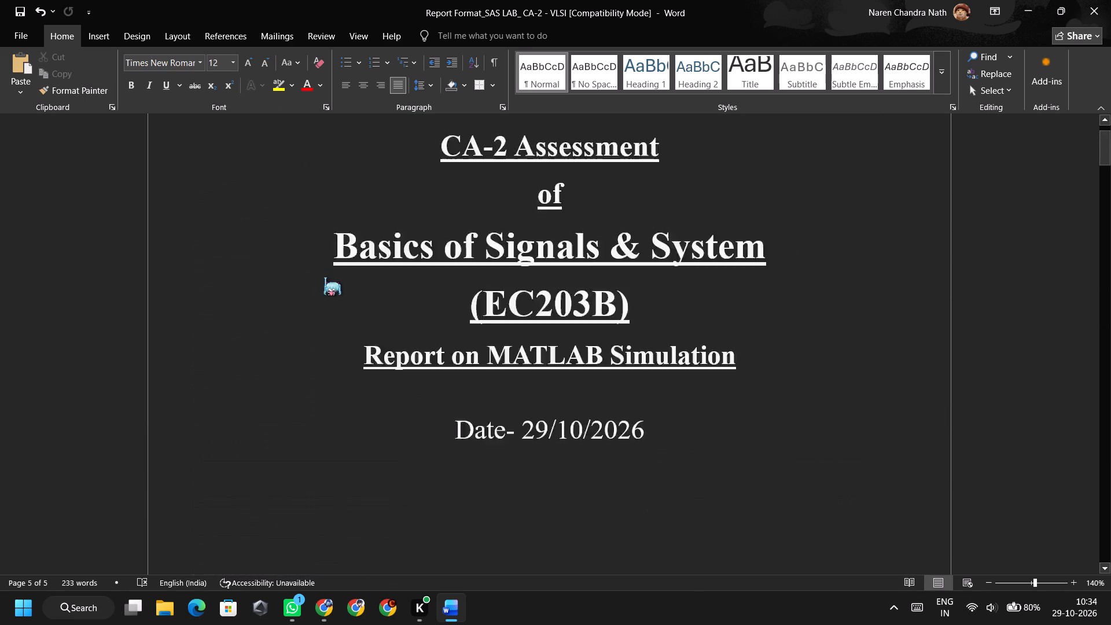
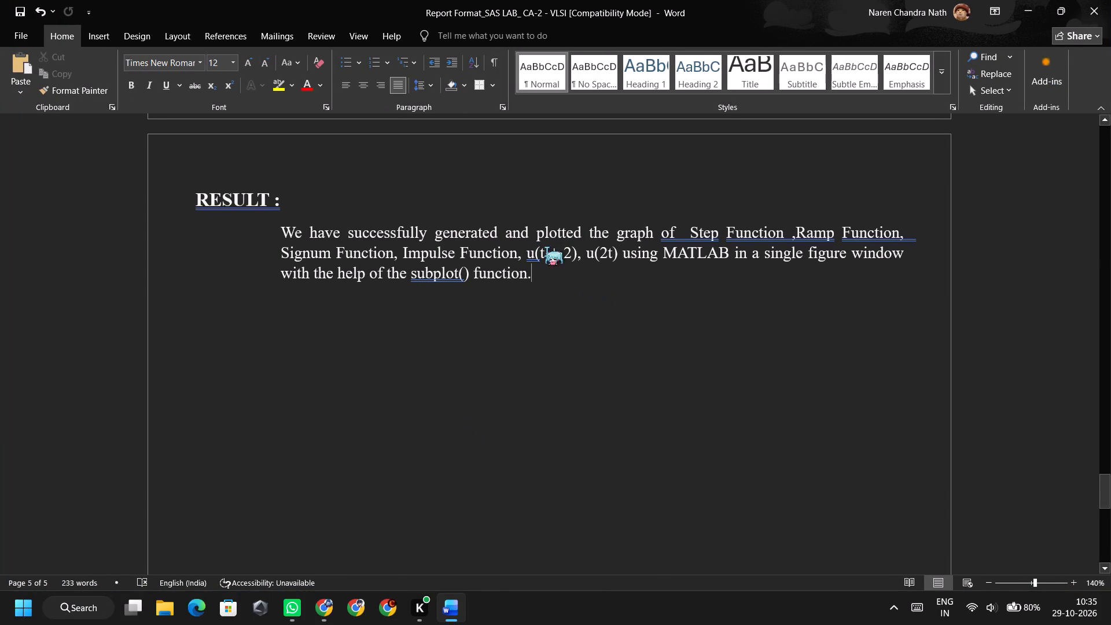
left_click(19, 12)
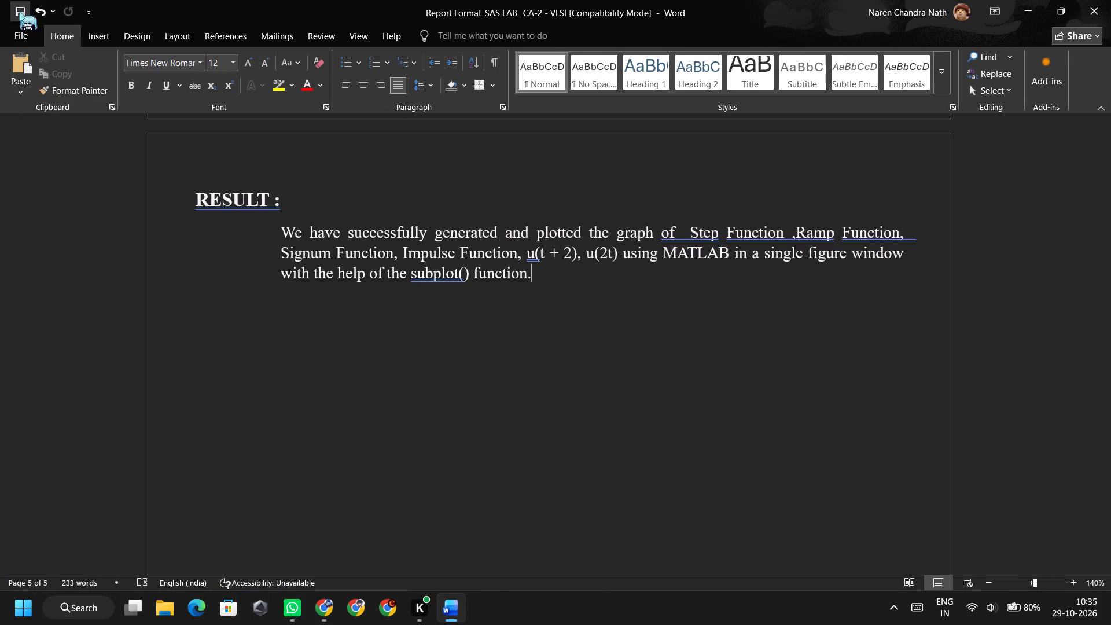
Save the report as a Word Document in Downloads > STUDY > SIGNAL AND SYS, keeping its file name and accepting the newest file format.
left_click(26, 34)
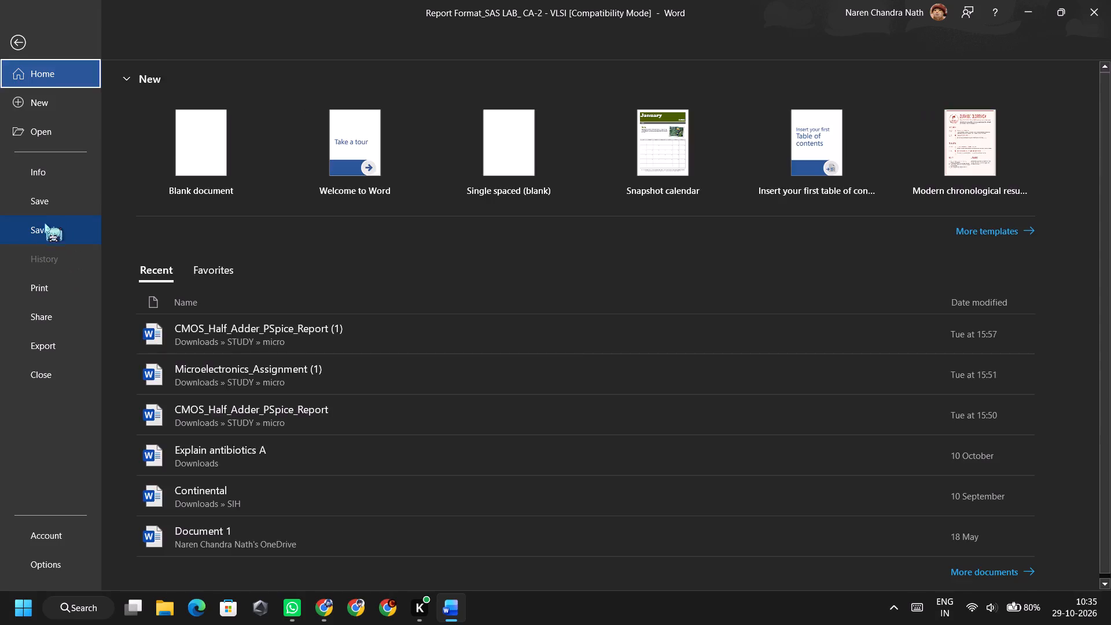
left_click(45, 225)
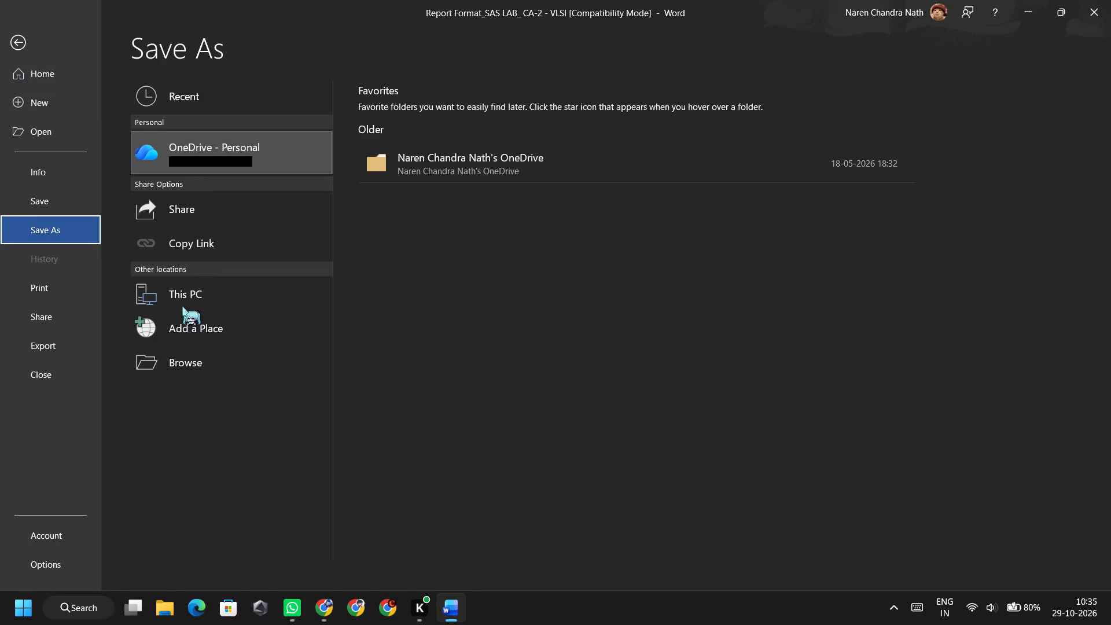
double_click(182, 307)
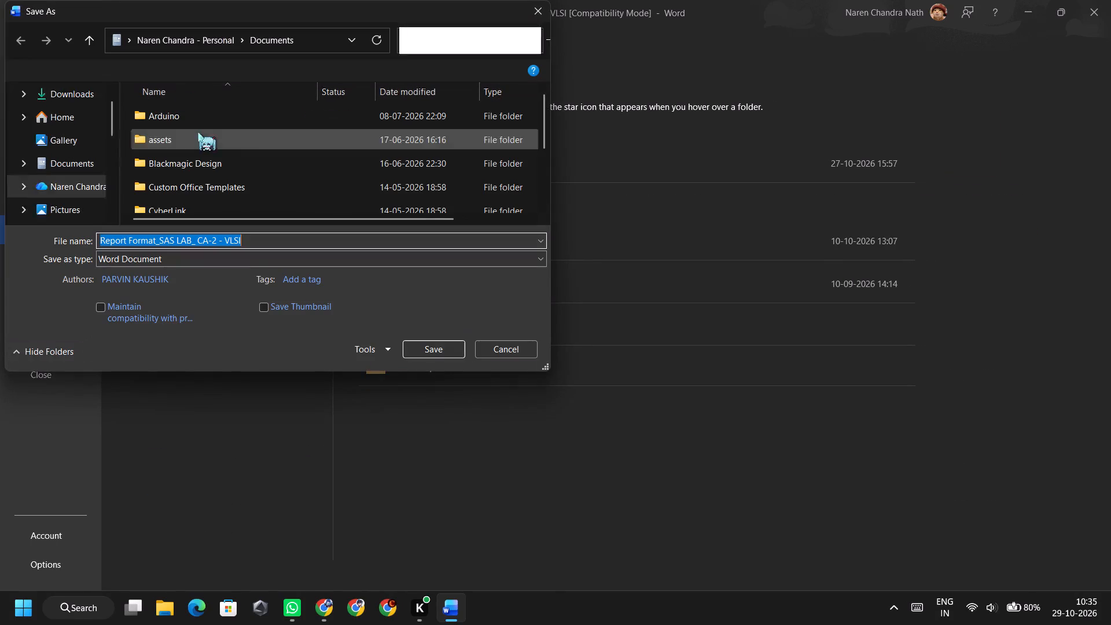
left_click(69, 142)
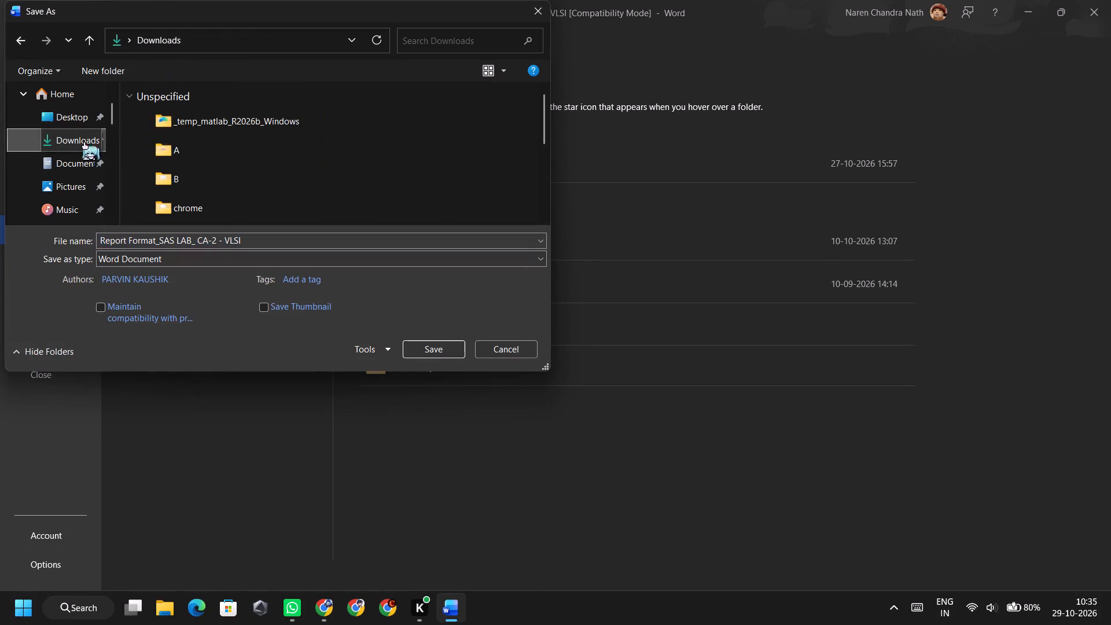
scroll(205, 135, "down", 2)
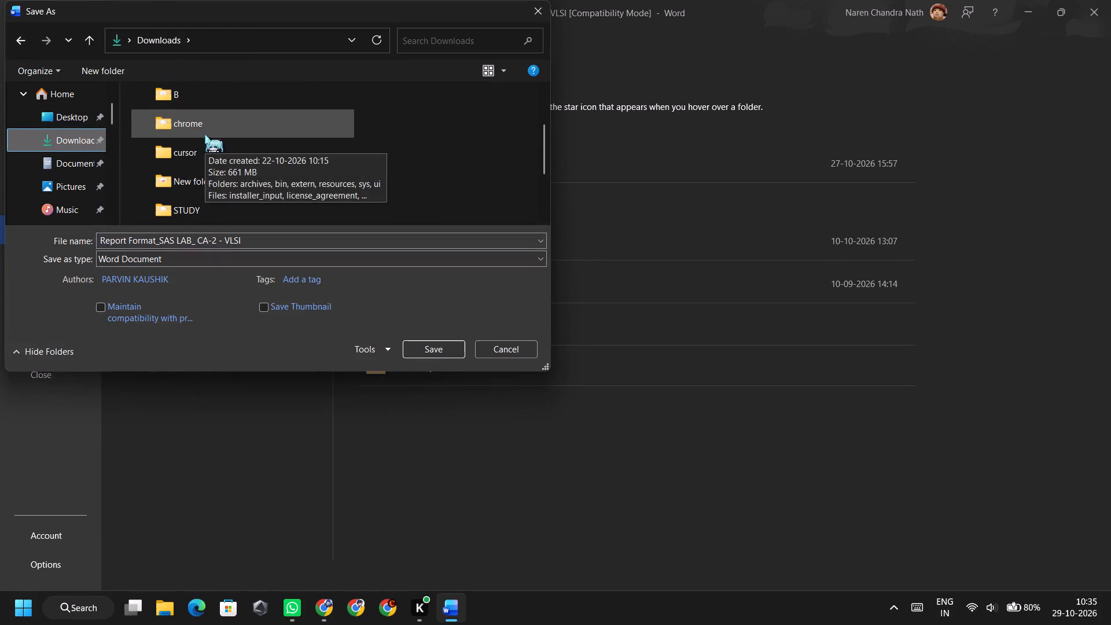
double_click(189, 202)
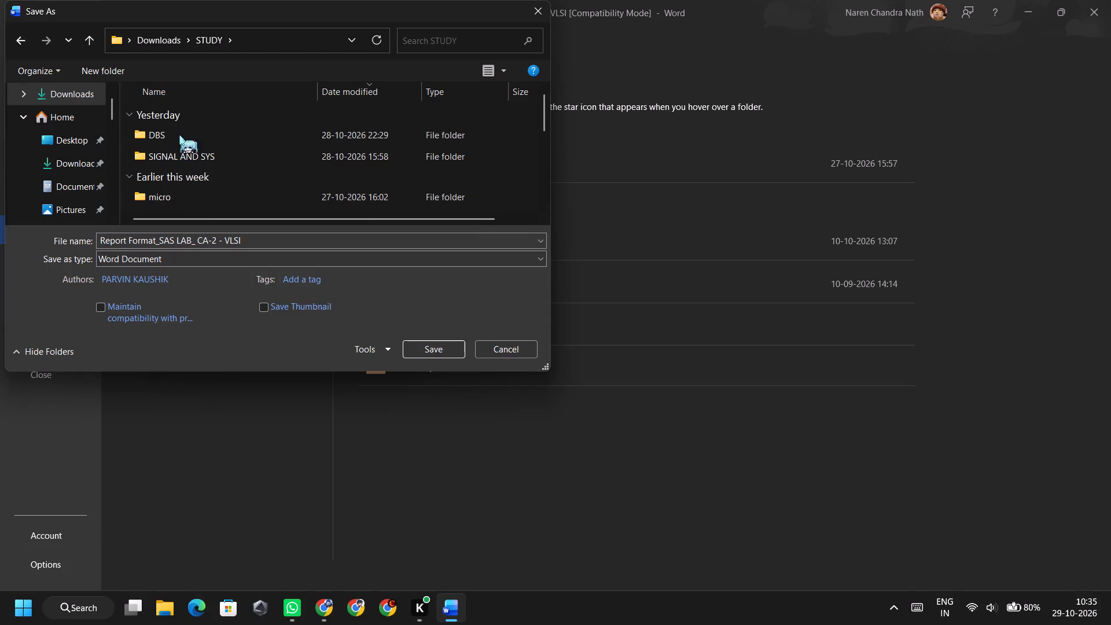
double_click(180, 149)
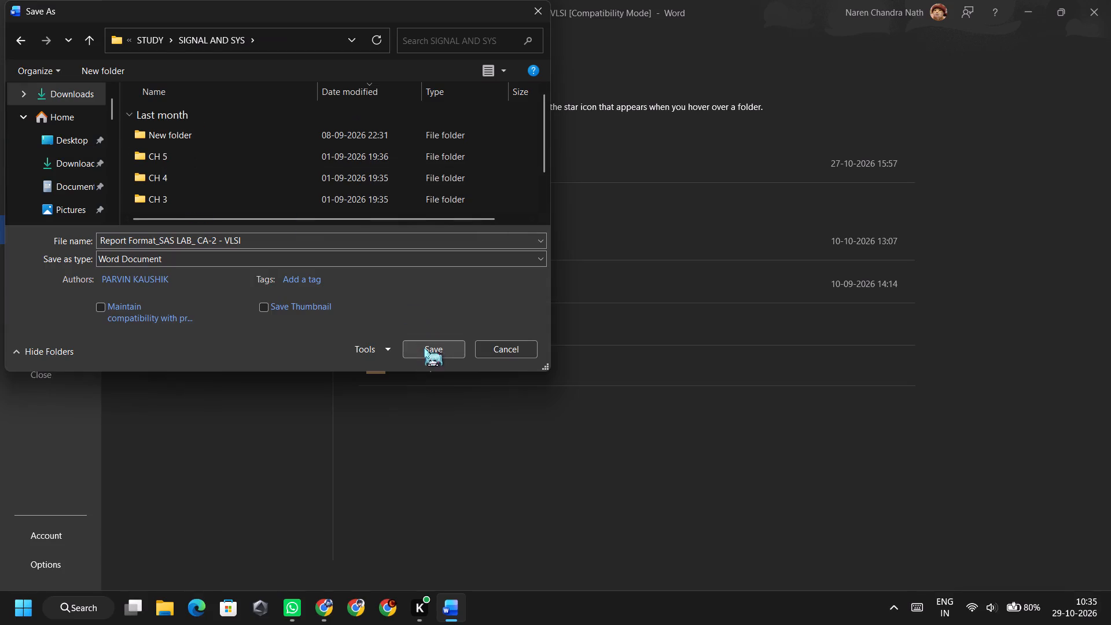
left_click(424, 348)
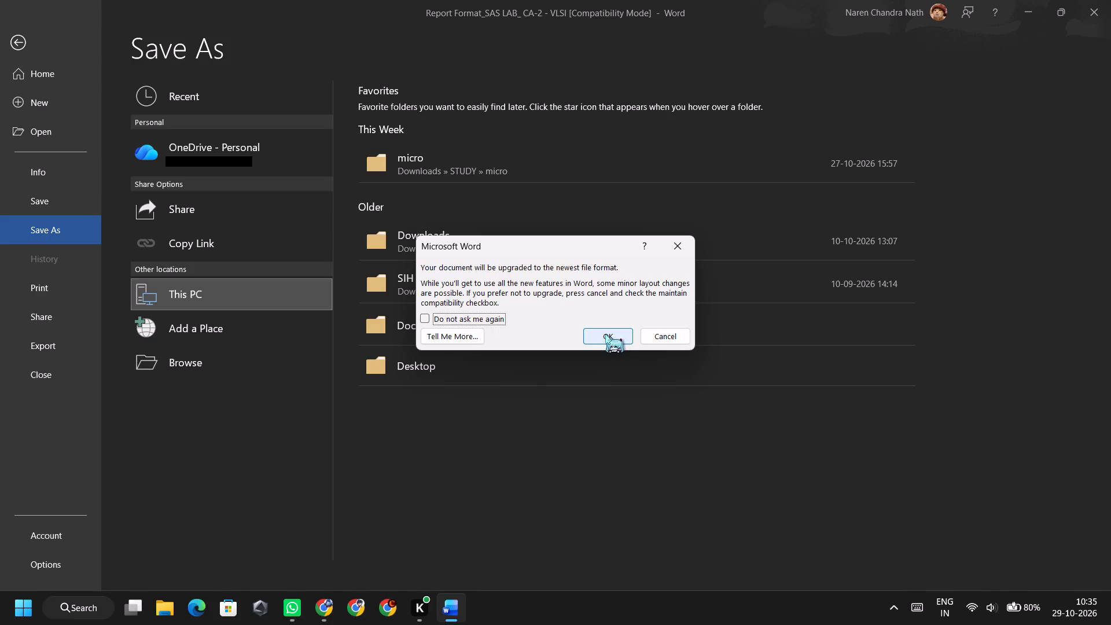
left_click(605, 334)
Open the Save As options for the report again to save another copy.
scroll(534, 318, "up", 3)
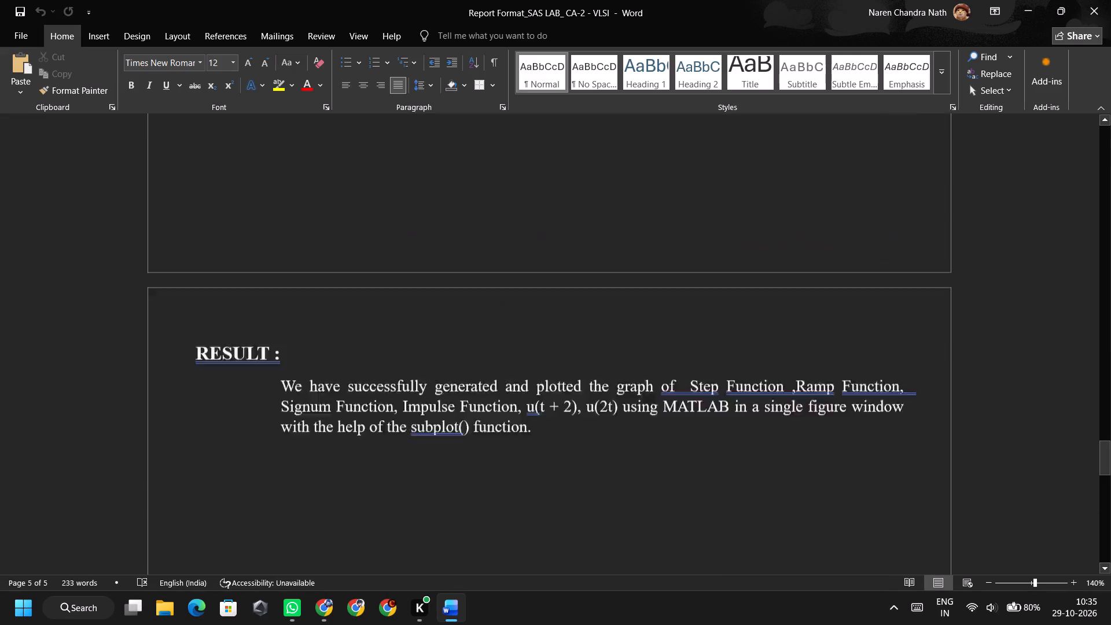
scroll(534, 318, "up", 16)
left_click(17, 35)
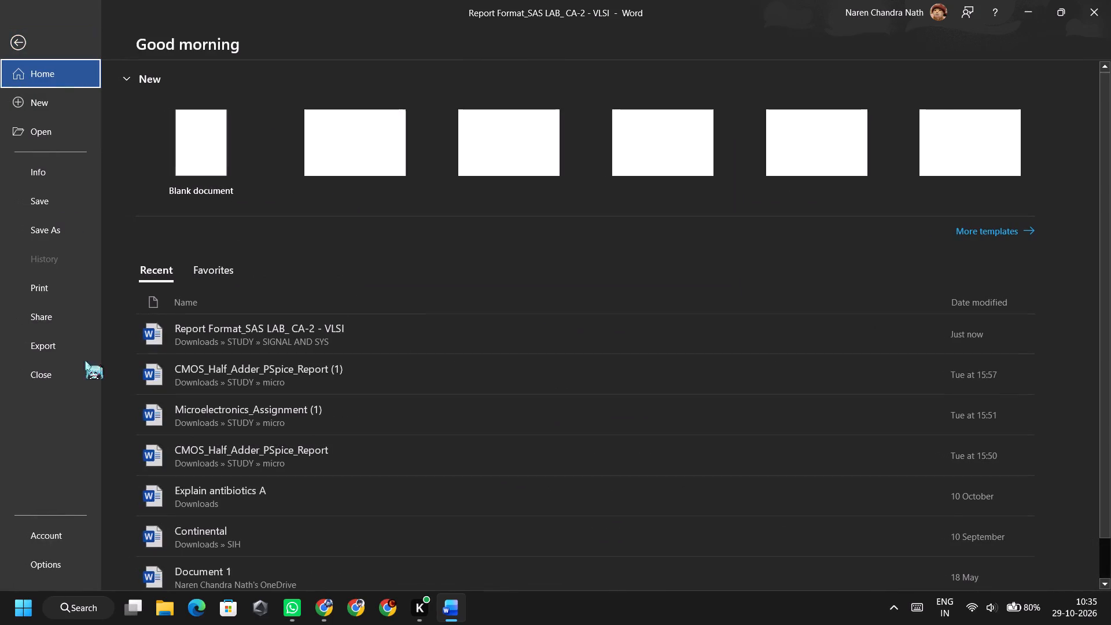
left_click(31, 229)
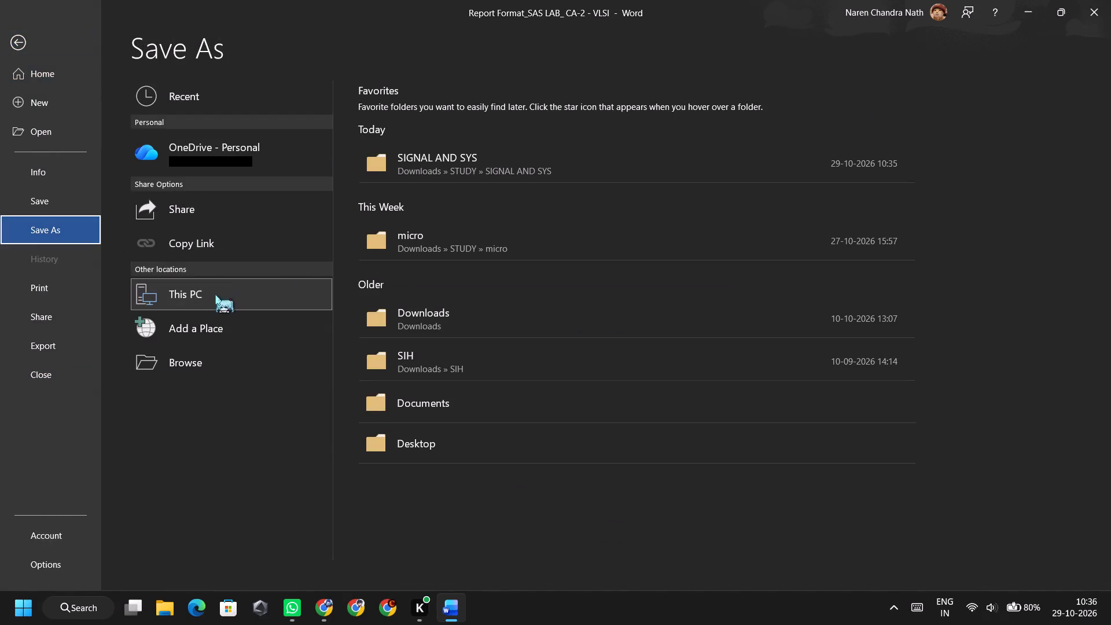
Save the report as a PDF in Downloads > STUDY > SIGNAL AND SYS, keeping its file name and the standard optimization.
double_click(429, 157)
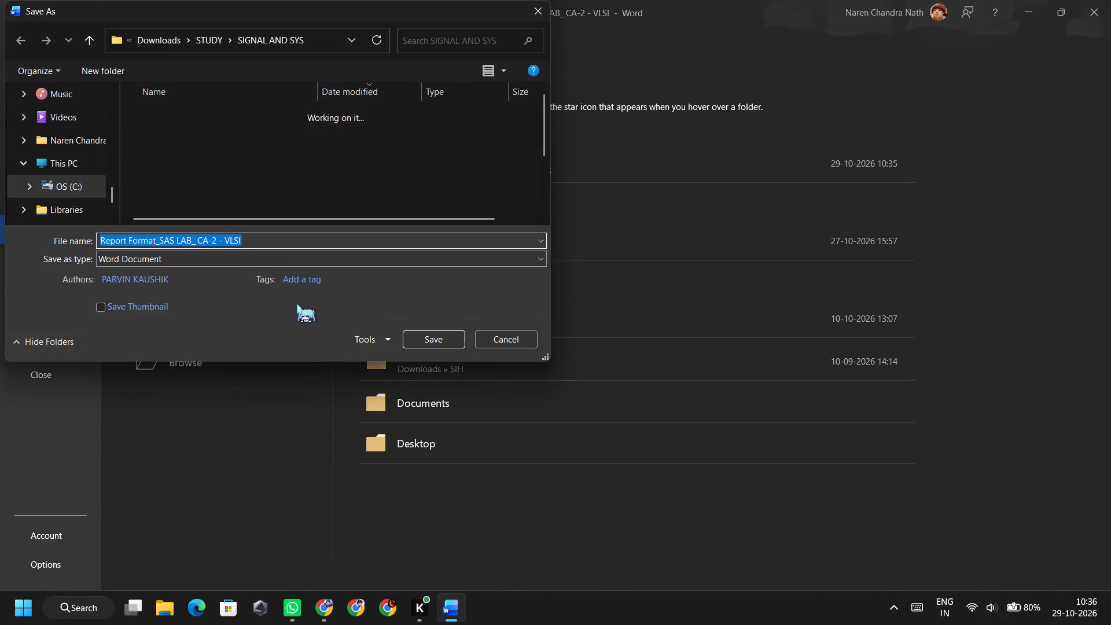
left_click(253, 252)
left_click(144, 337)
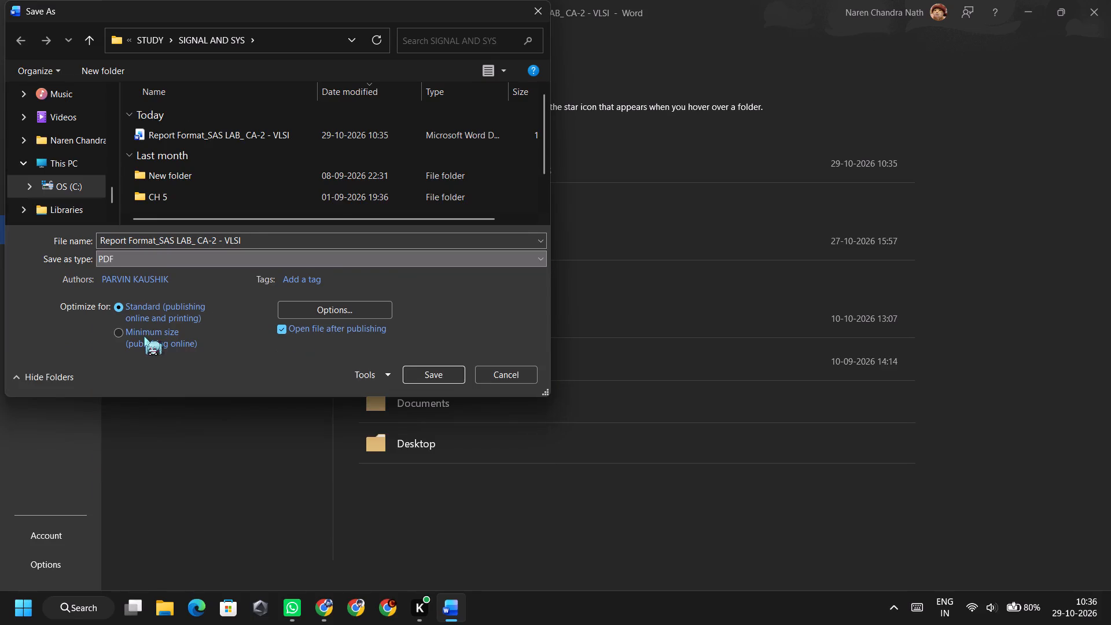
left_click(424, 373)
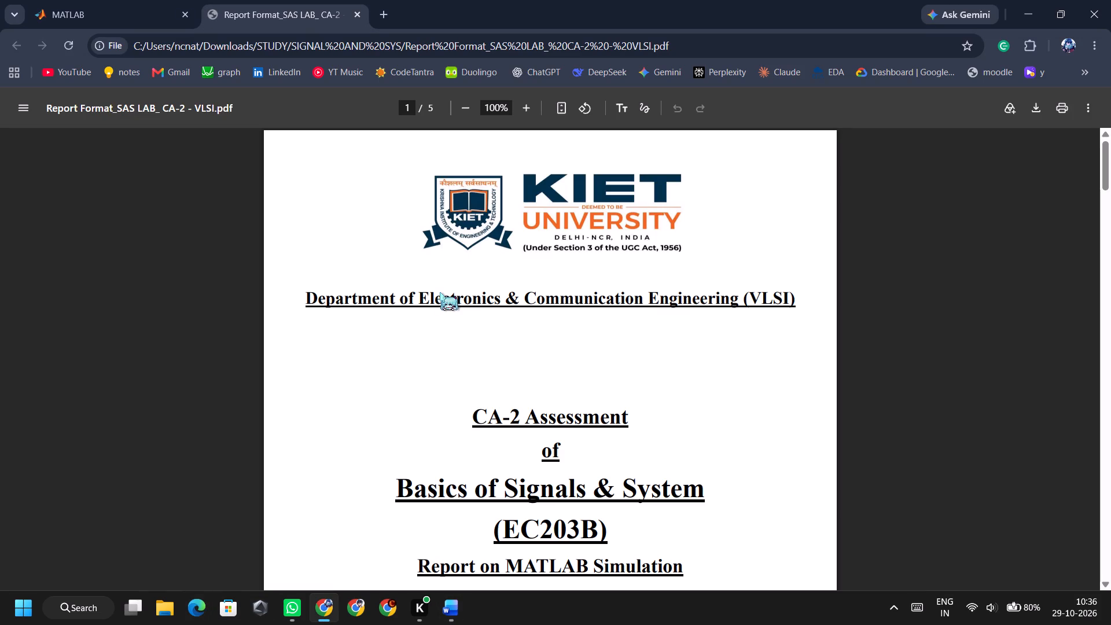
Review the exported PDF from the cover page through the code and figure to the RESULT section, and return to the start.
scroll(440, 292, "down", 7)
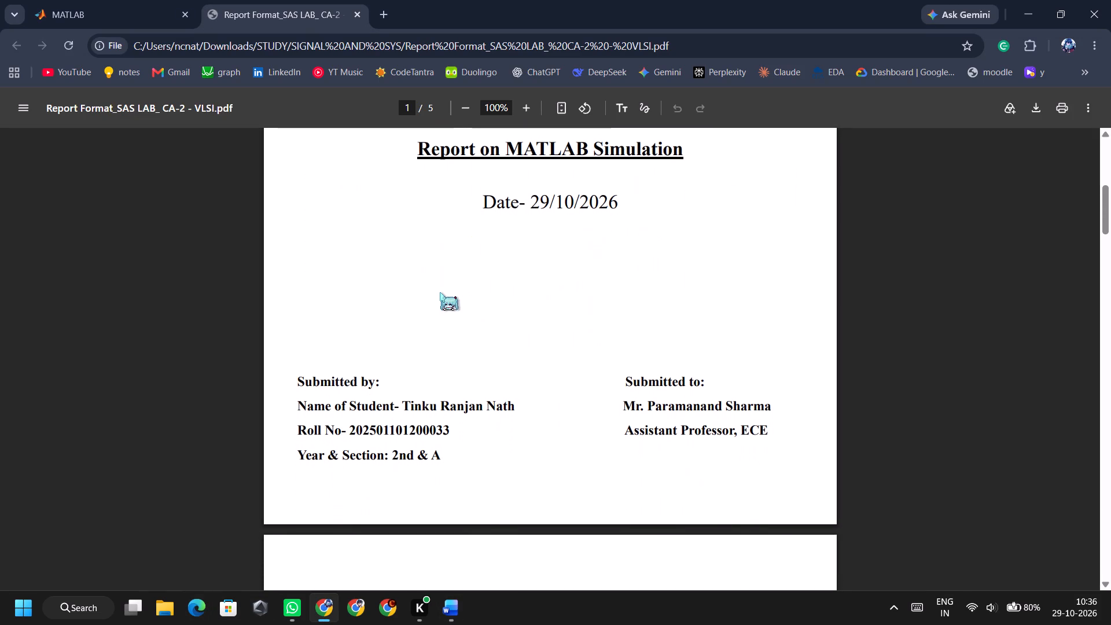
scroll(440, 292, "down", 6)
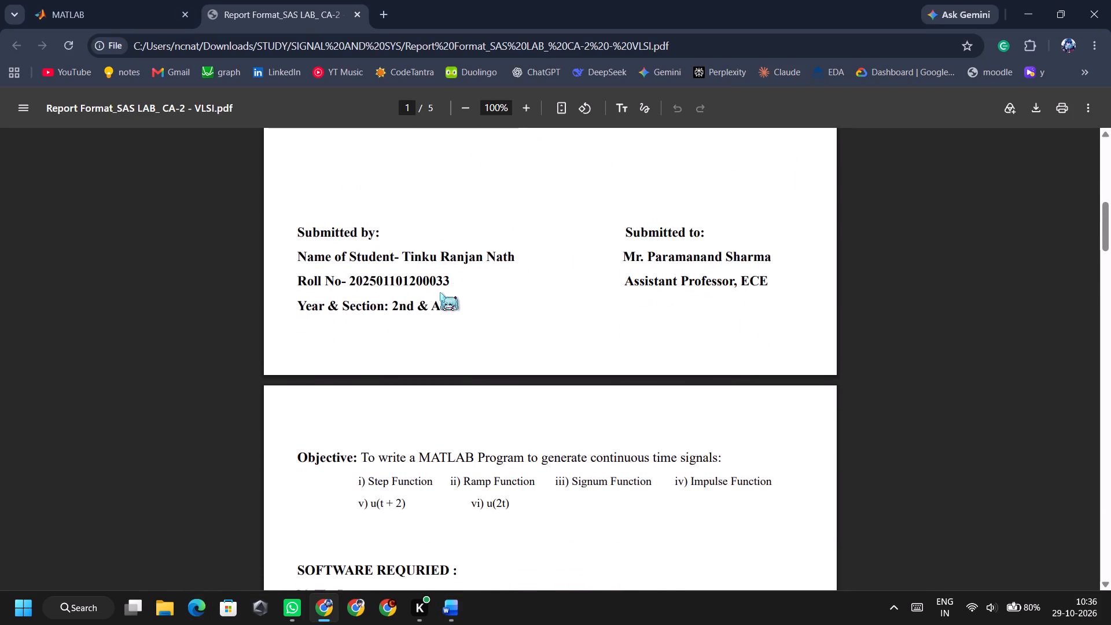
scroll(440, 292, "down", 8)
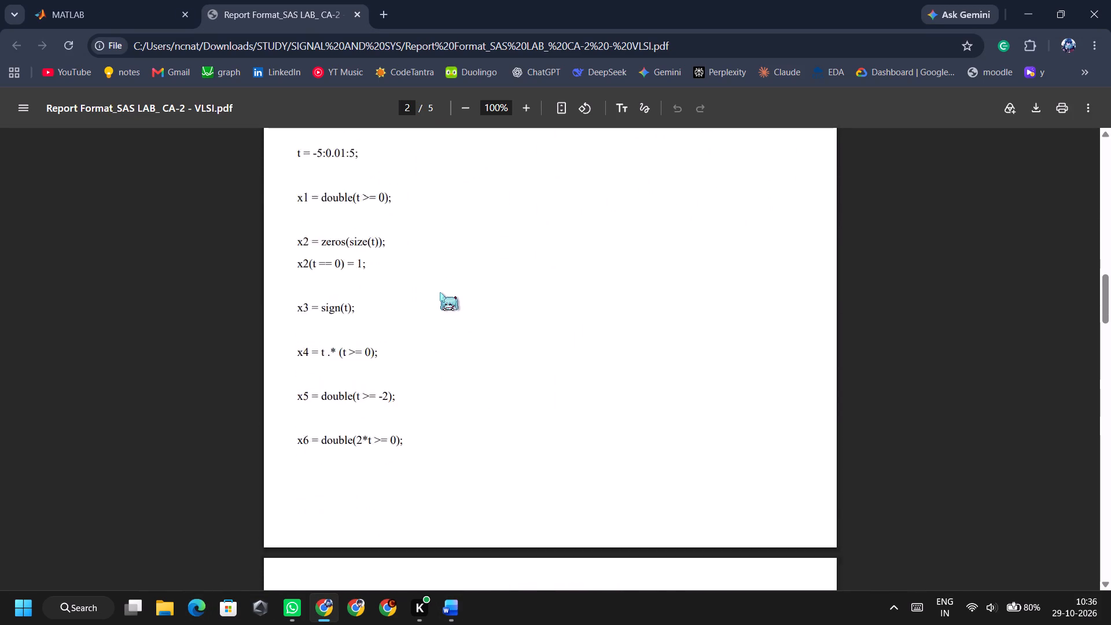
scroll(440, 292, "down", 6)
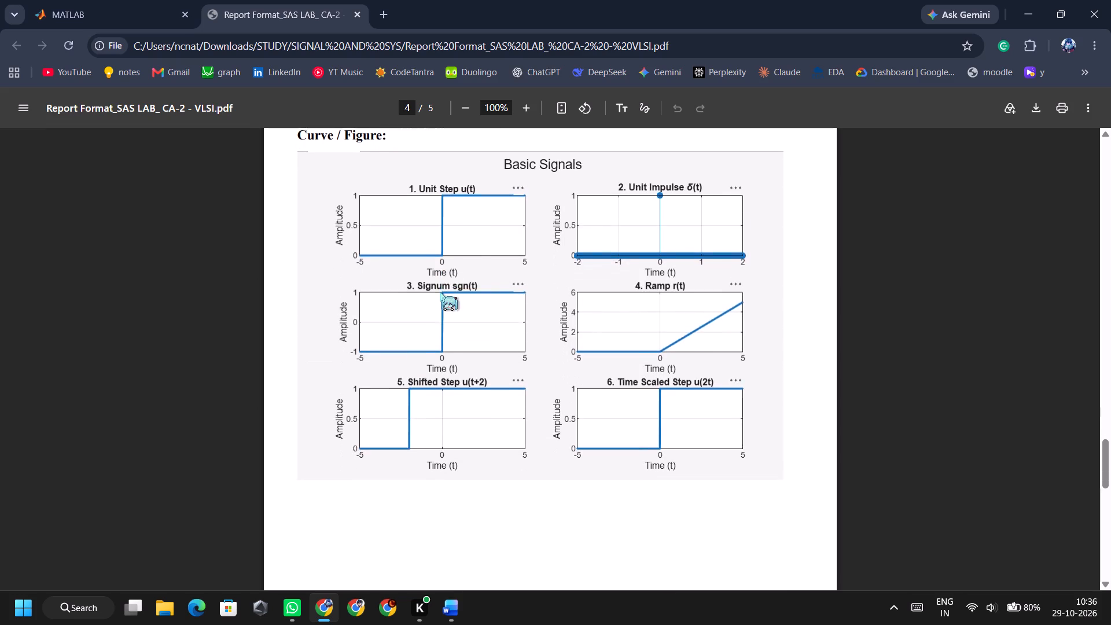
scroll(440, 292, "down", 11)
scroll(440, 292, "up", 4)
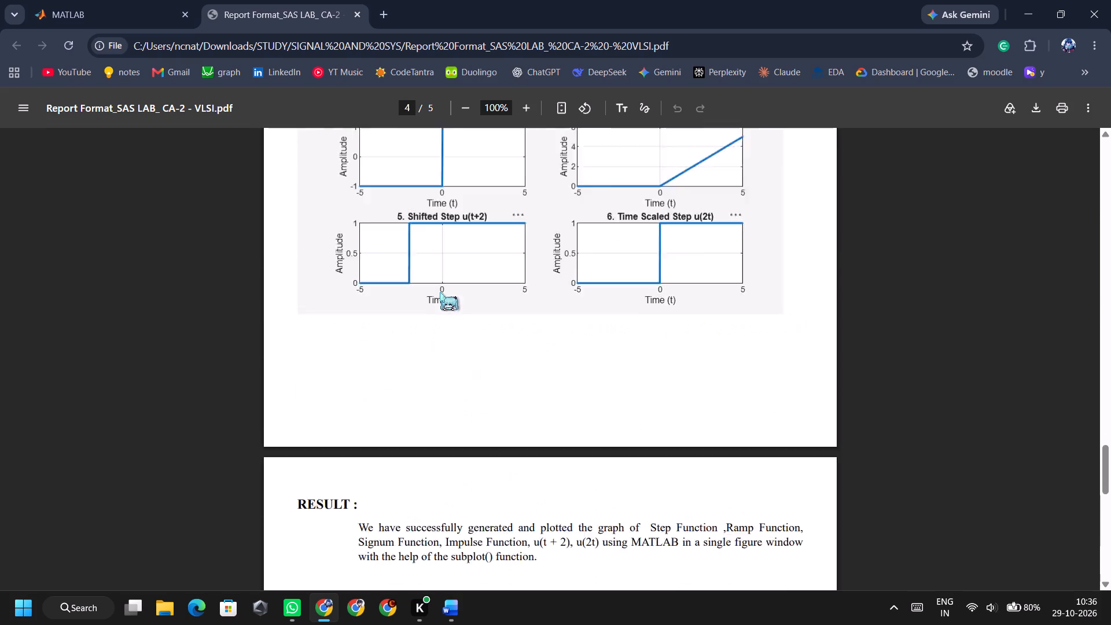
scroll(440, 292, "up", 20)
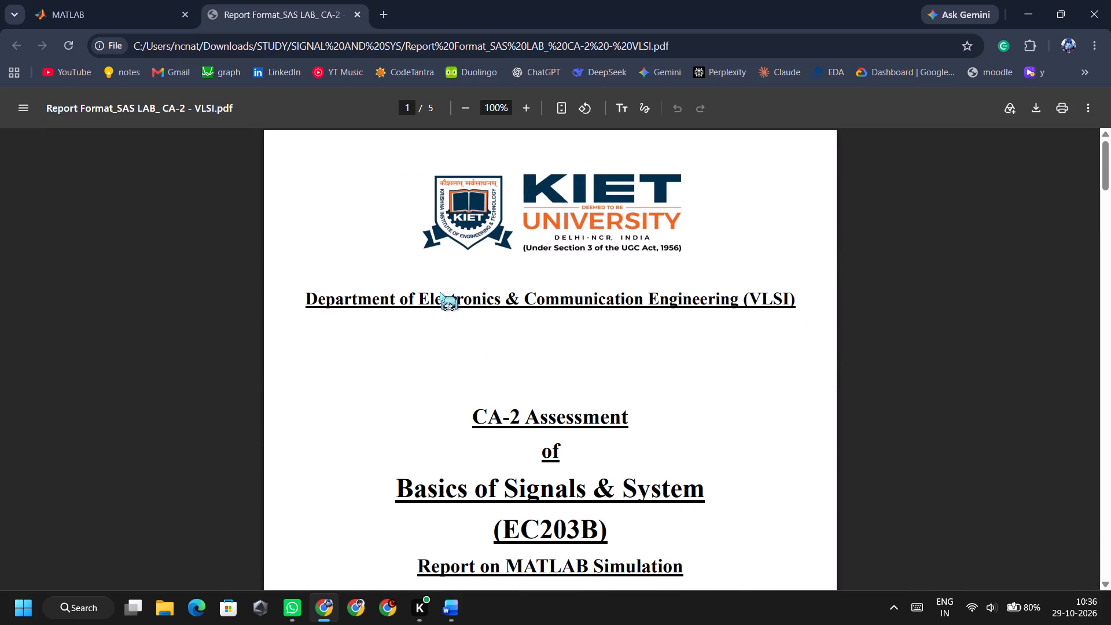